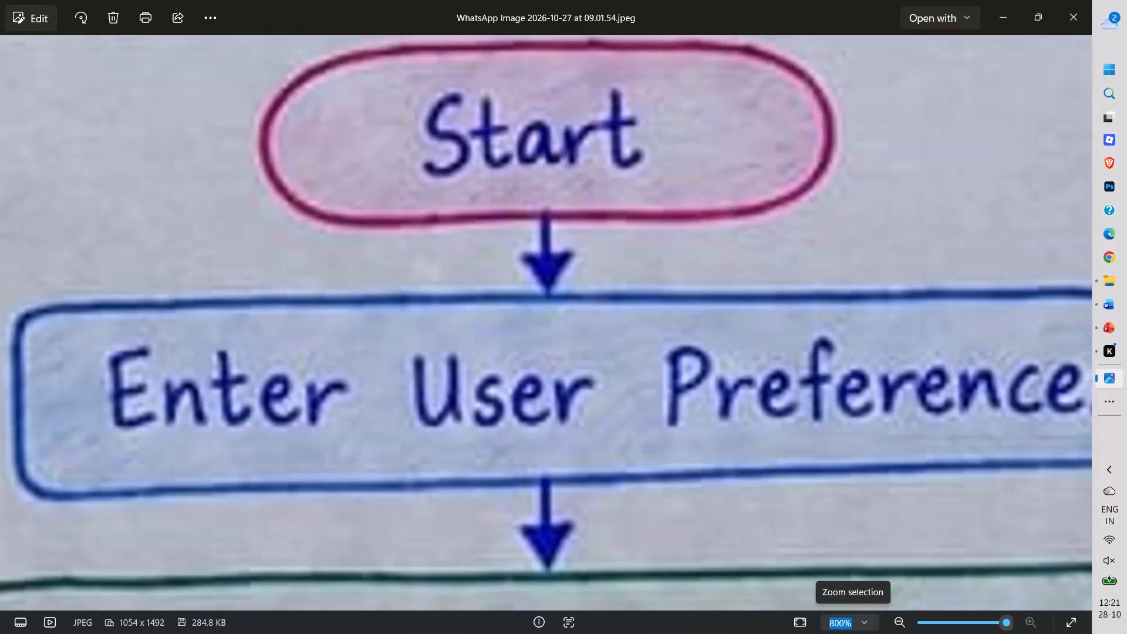
# Reduce the poster image's zoom to 10%, then set it to 75% to view the AI-based travel guide system poster.
pyautogui.click(858, 620)
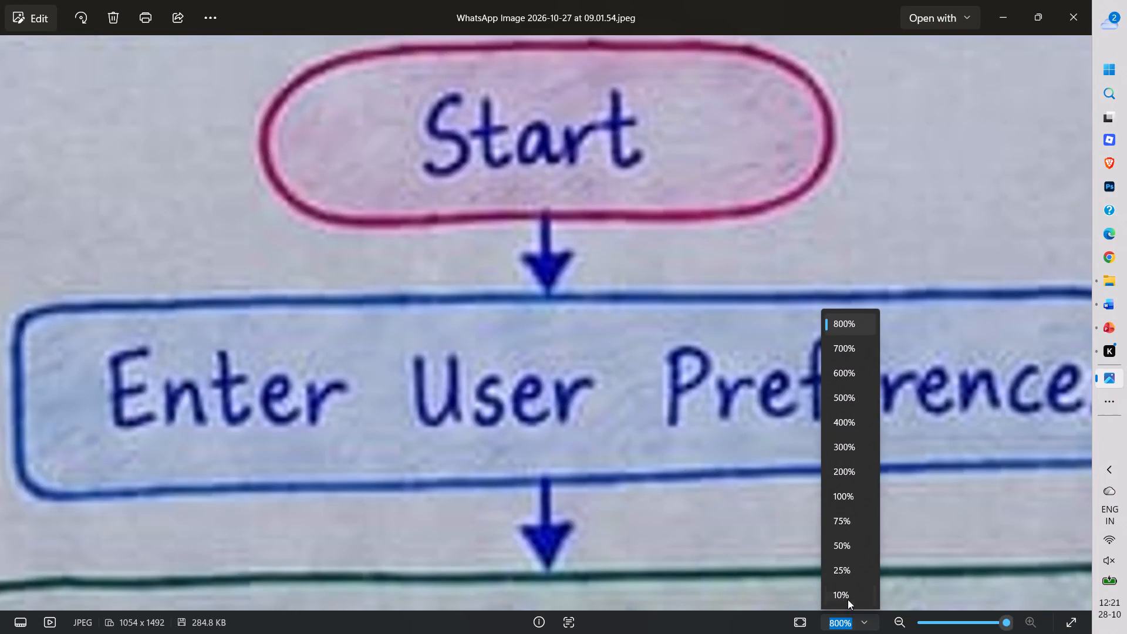
pyautogui.click(845, 593)
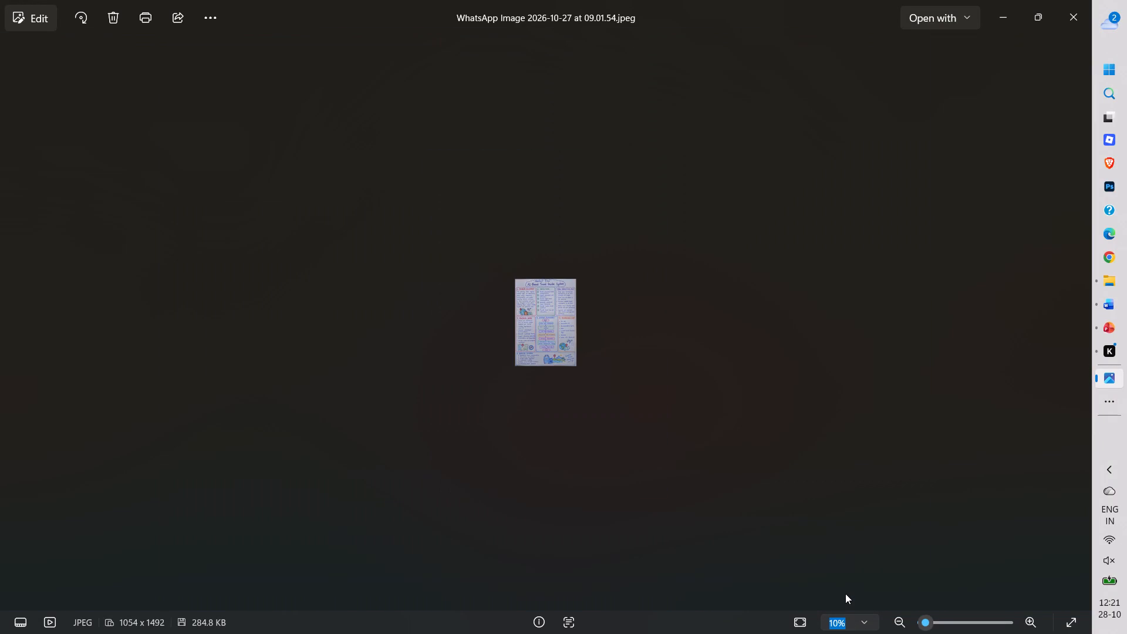
pyautogui.click(860, 623)
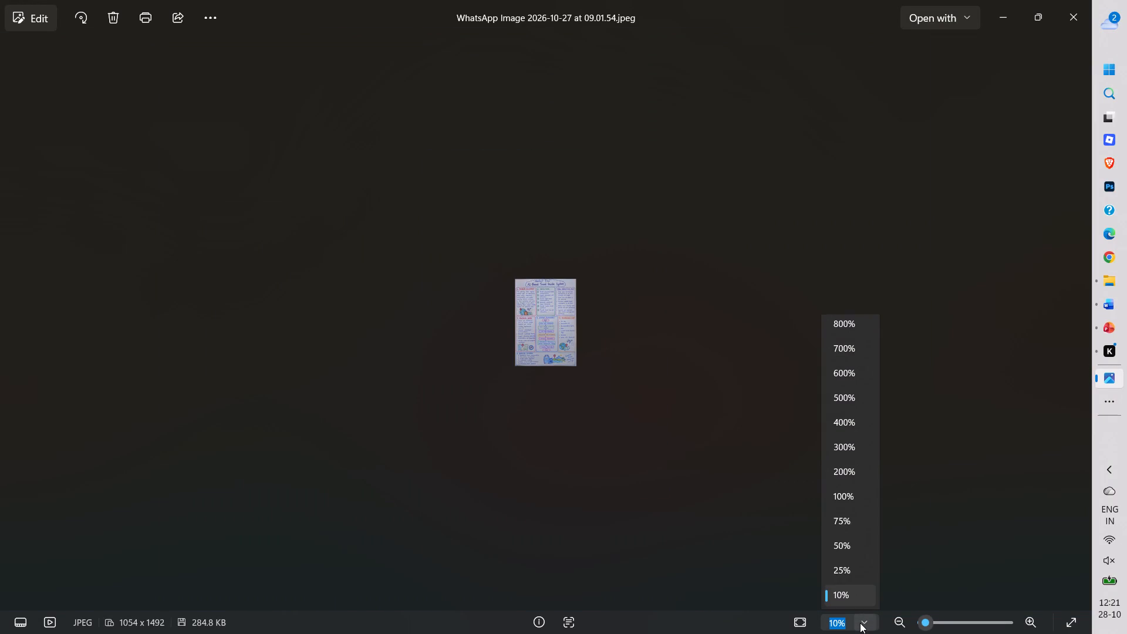
pyautogui.click(839, 527)
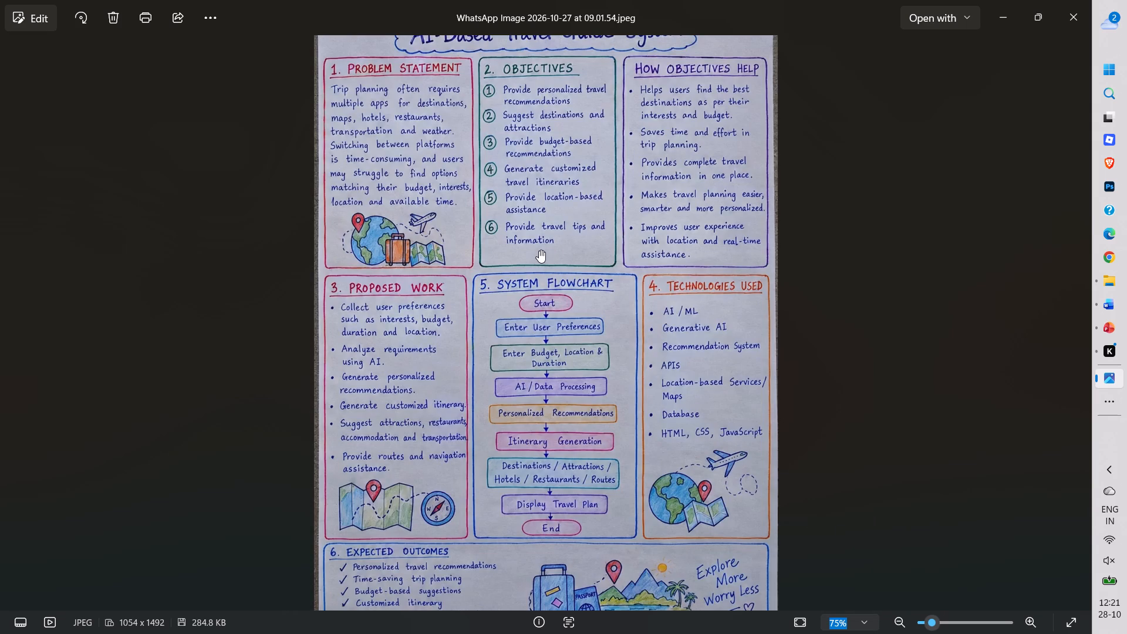
pyautogui.keyDown('ctrl'); pyautogui.scroll(-1, 539, 250); pyautogui.keyUp('ctrl')
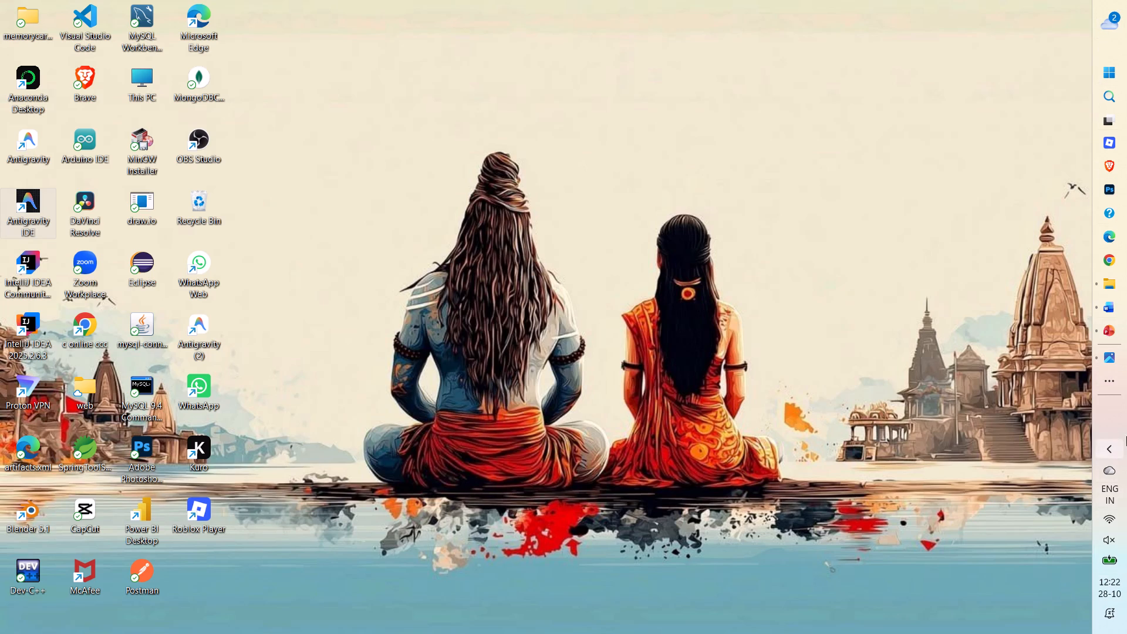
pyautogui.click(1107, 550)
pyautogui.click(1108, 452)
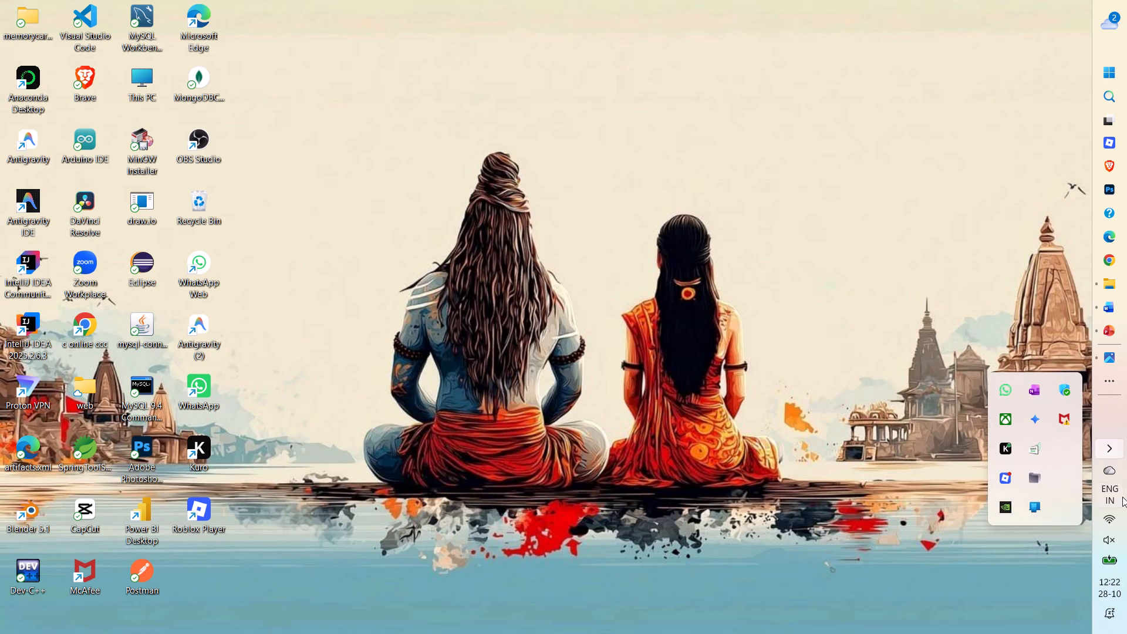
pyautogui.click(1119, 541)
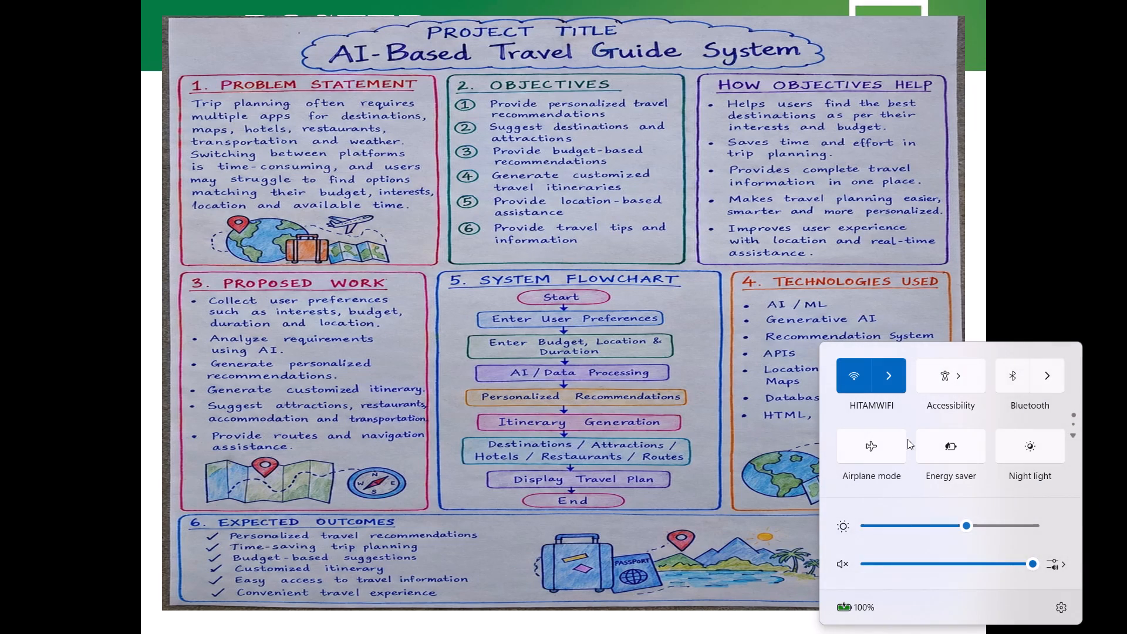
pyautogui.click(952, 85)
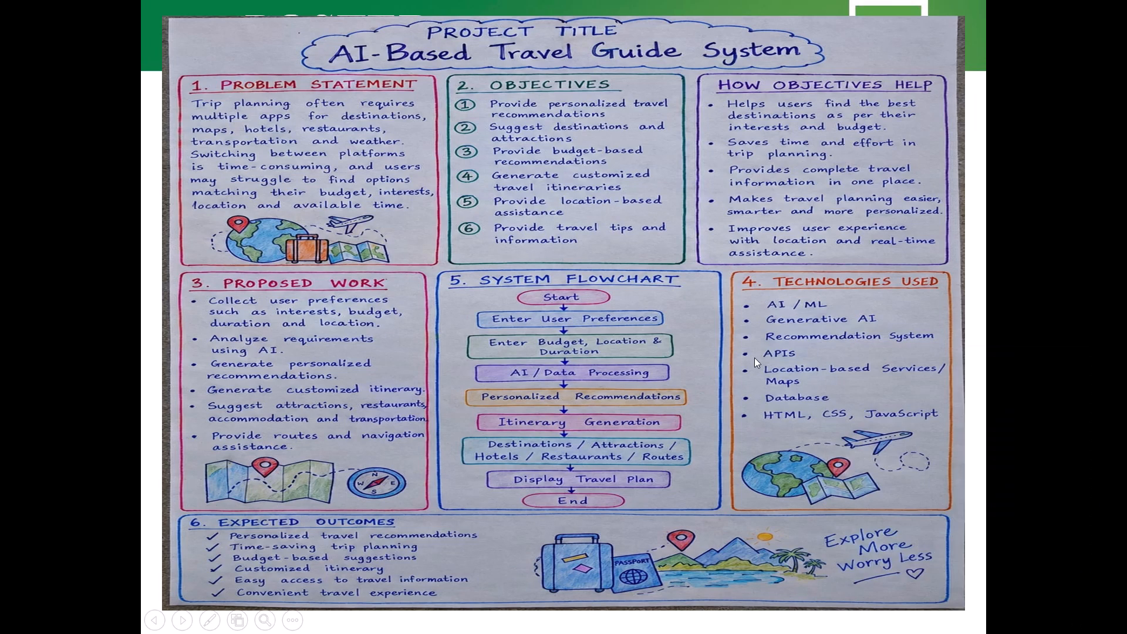
# Exit the slide show to return to editing the poster slide.
pyautogui.keyDown('ctrl'); pyautogui.scroll(-1, 754, 358); pyautogui.keyUp('ctrl')
pyautogui.click(754, 251)
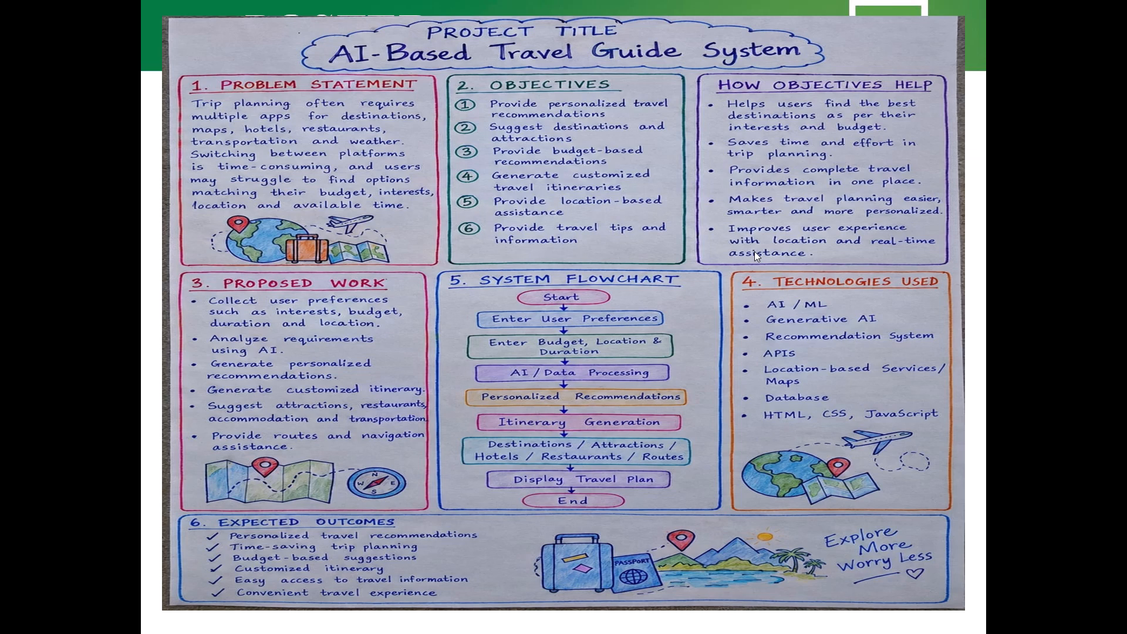
pyautogui.press('Escape')
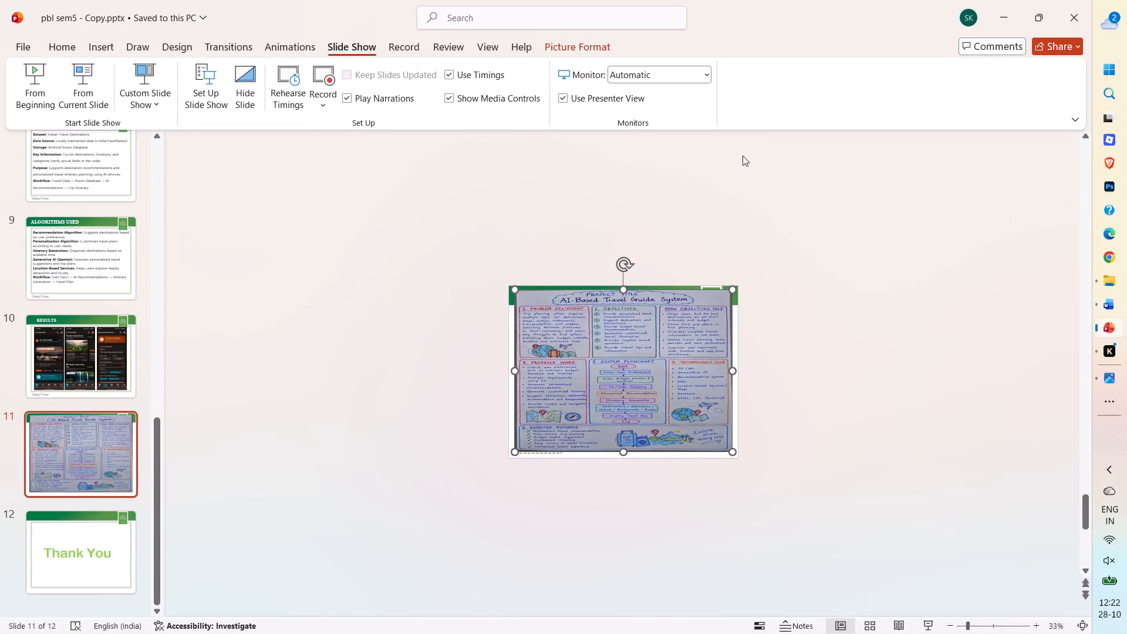
# Shrink the poster picture on slide 11 from all four sides so it fits inside the frame below the POSTER title.
pyautogui.keyDown('ctrl'); pyautogui.scroll(4, 743, 156); pyautogui.keyUp('ctrl')
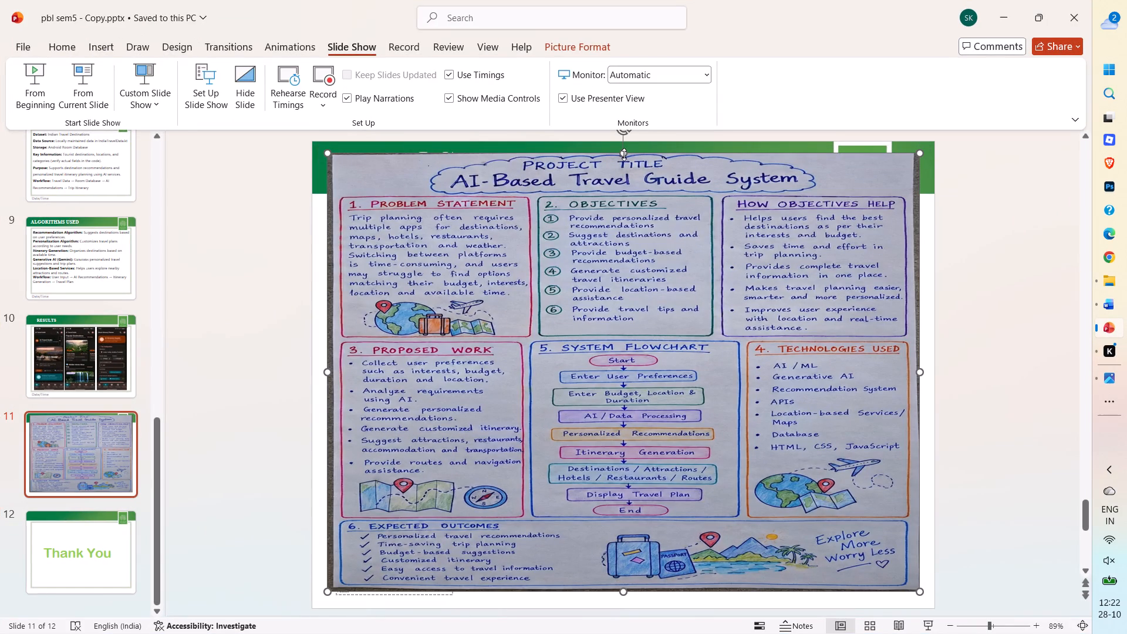
pyautogui.moveTo(624, 154); pyautogui.dragTo(624, 167)
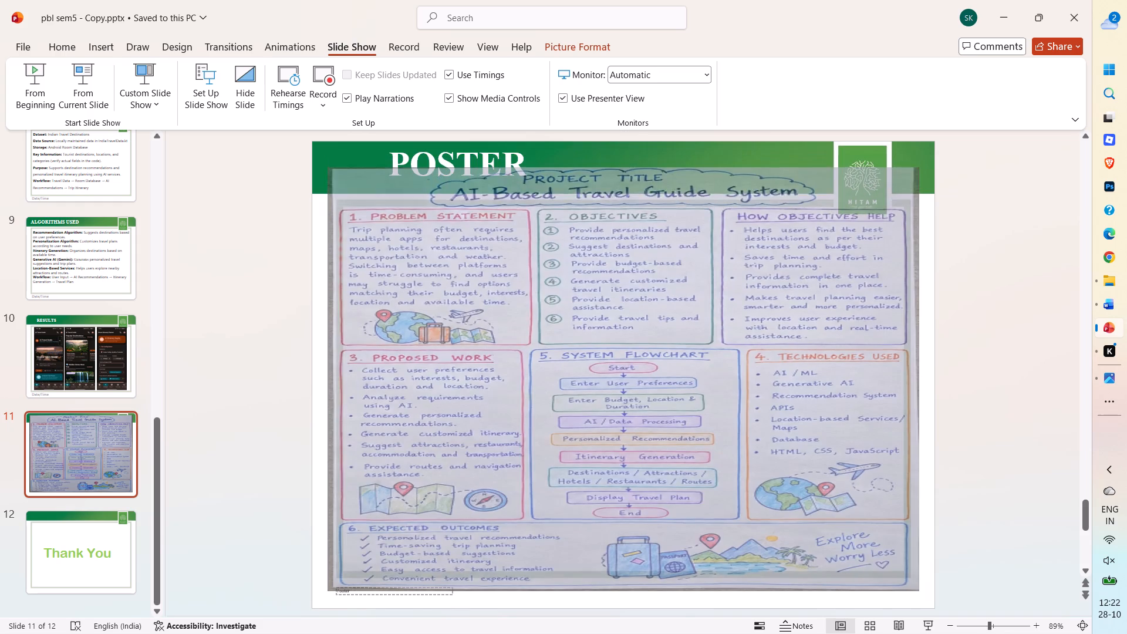
pyautogui.moveTo(624, 167); pyautogui.dragTo(631, 208)
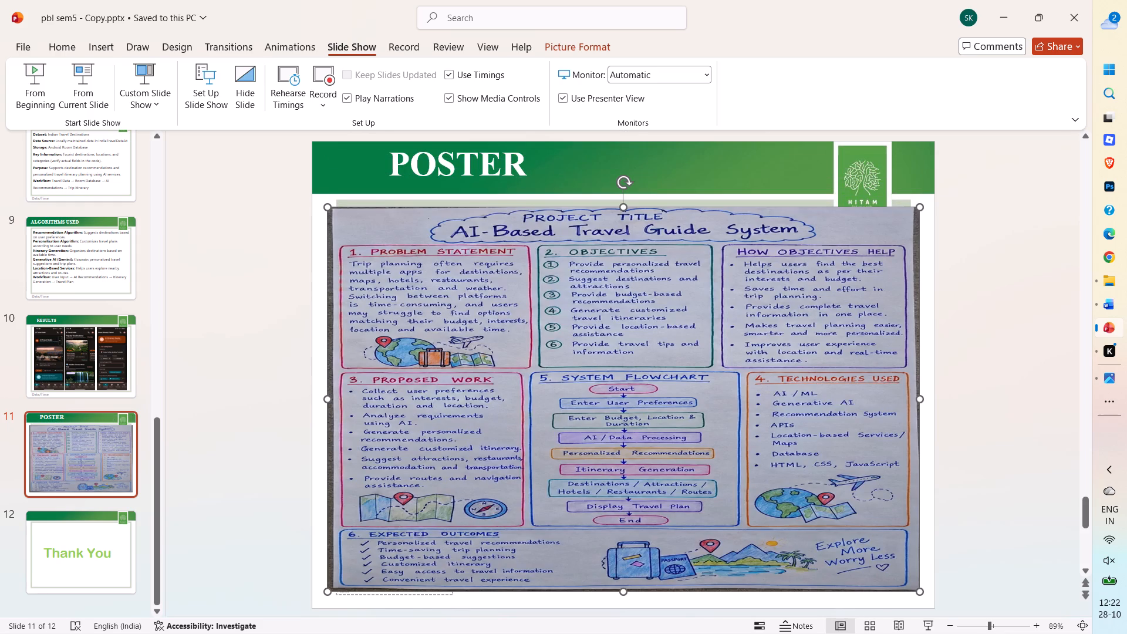
pyautogui.moveTo(328, 398); pyautogui.dragTo(349, 404)
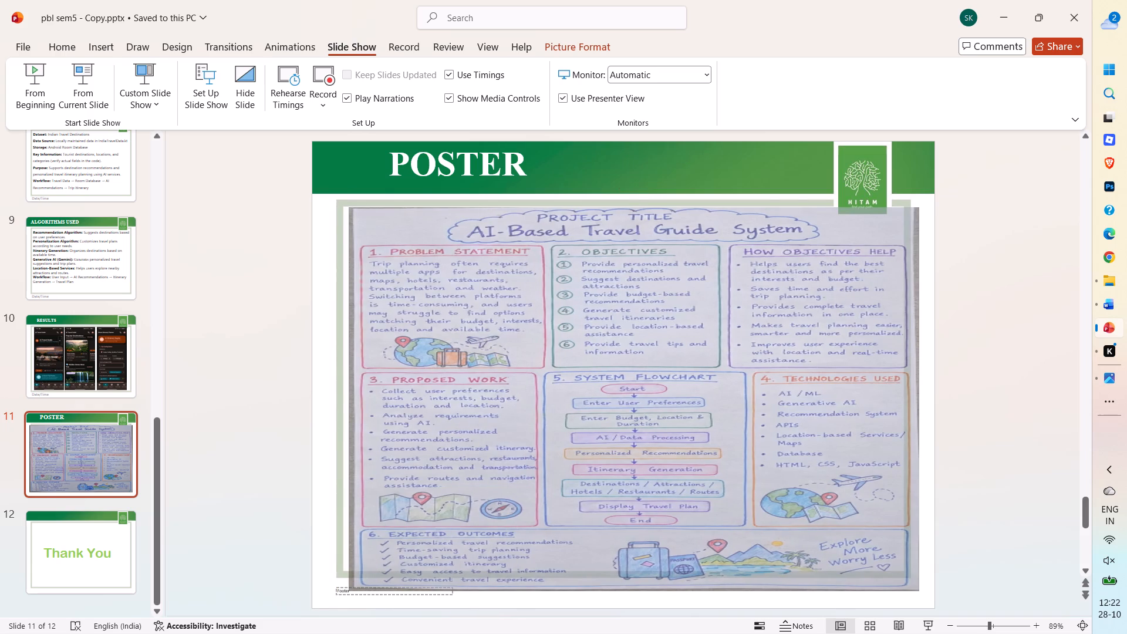
pyautogui.moveTo(349, 404); pyautogui.dragTo(349, 404)
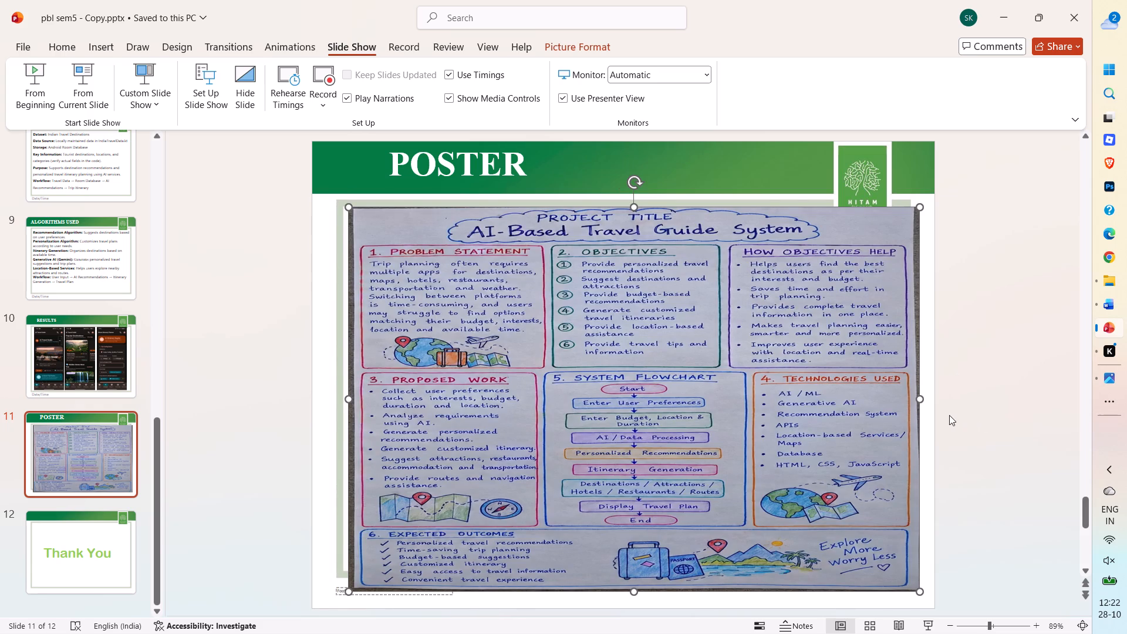
pyautogui.moveTo(920, 399); pyautogui.dragTo(903, 402)
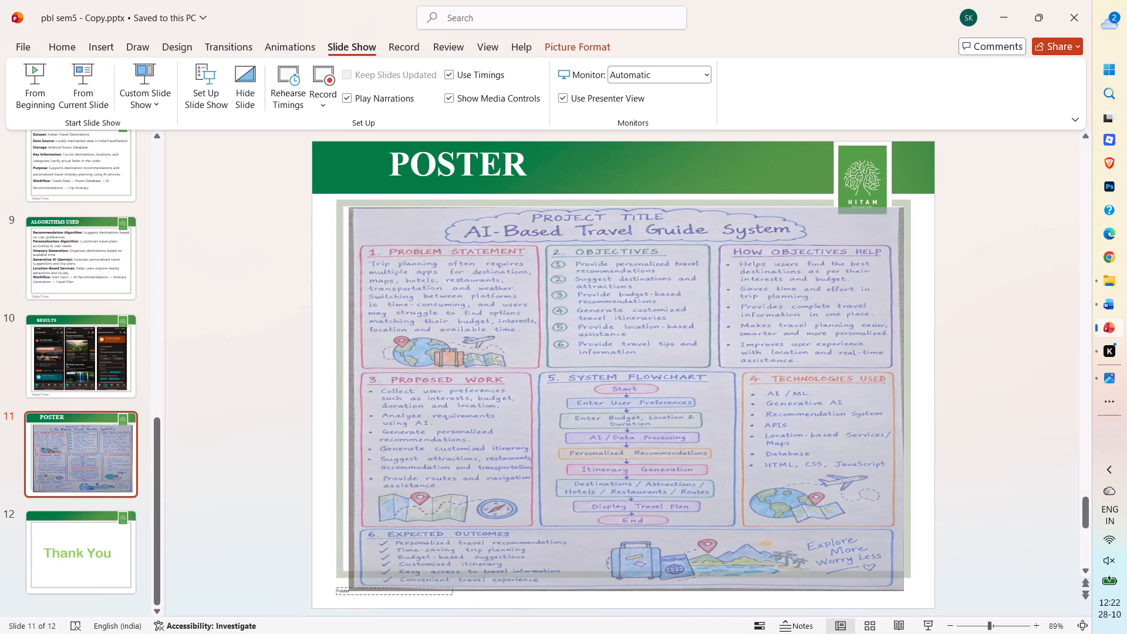
pyautogui.moveTo(903, 402); pyautogui.dragTo(897, 411)
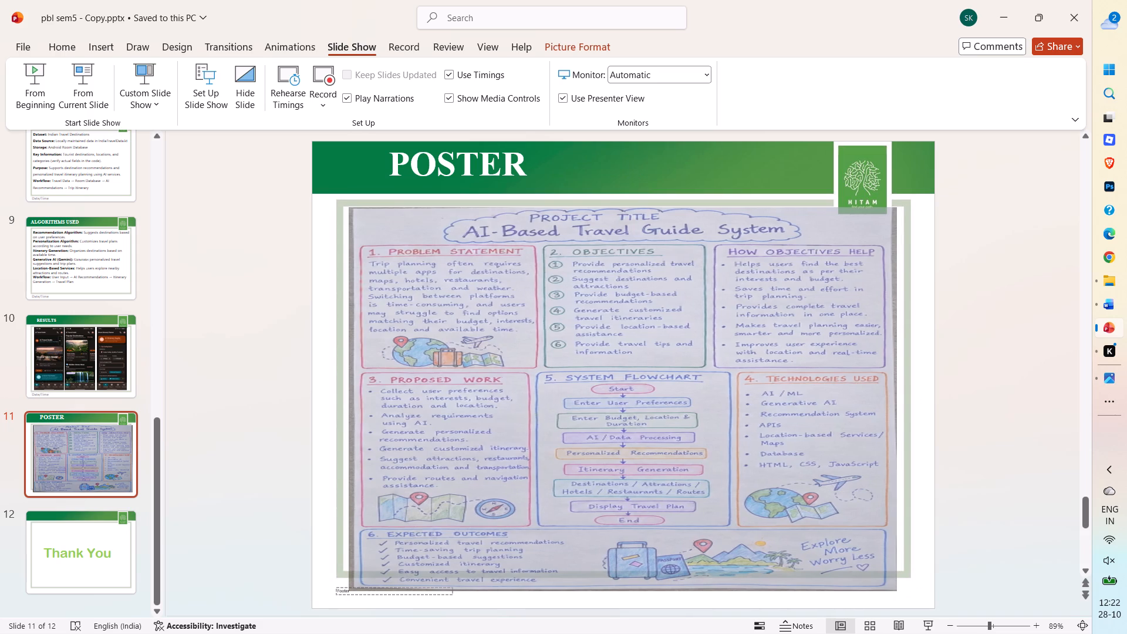
pyautogui.moveTo(897, 411); pyautogui.dragTo(895, 409)
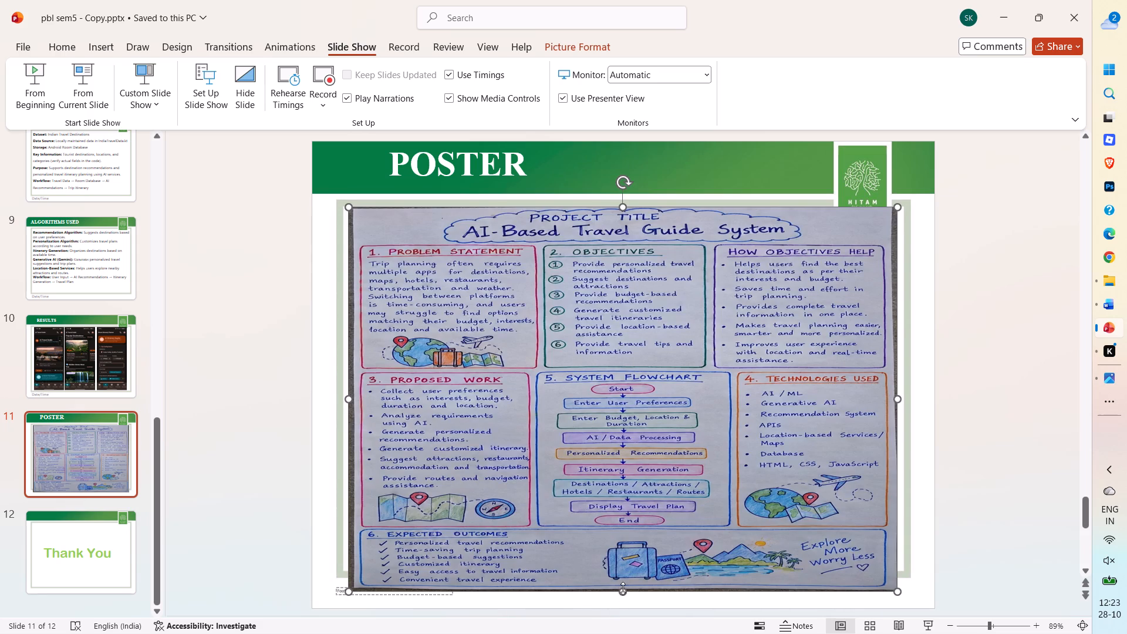
pyautogui.moveTo(619, 594); pyautogui.dragTo(623, 584)
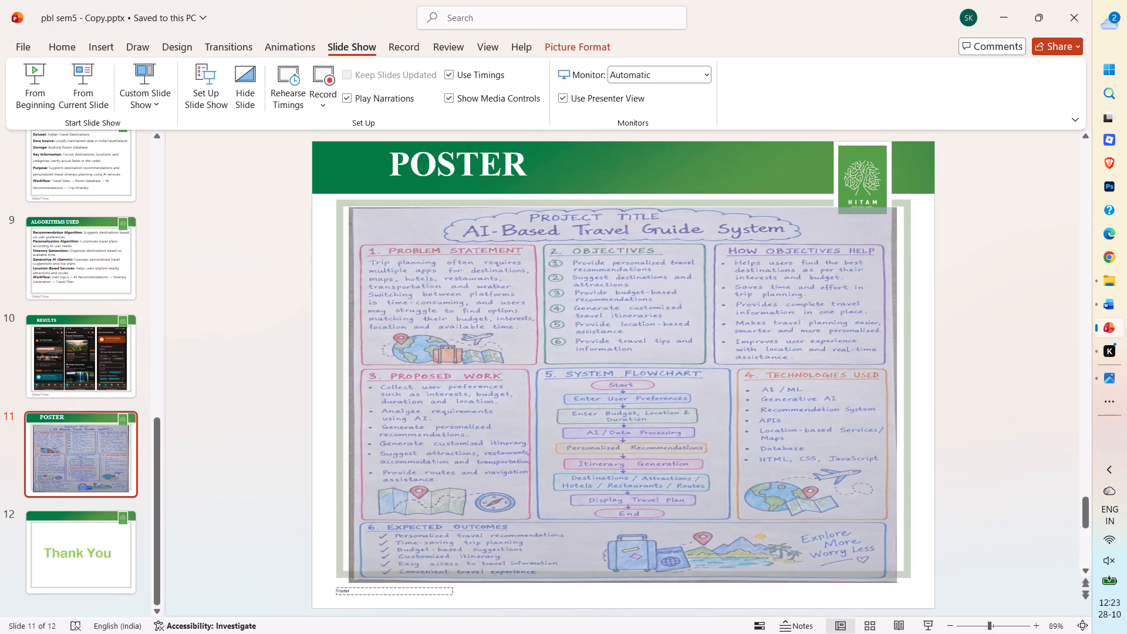
pyautogui.moveTo(623, 584); pyautogui.dragTo(623, 566)
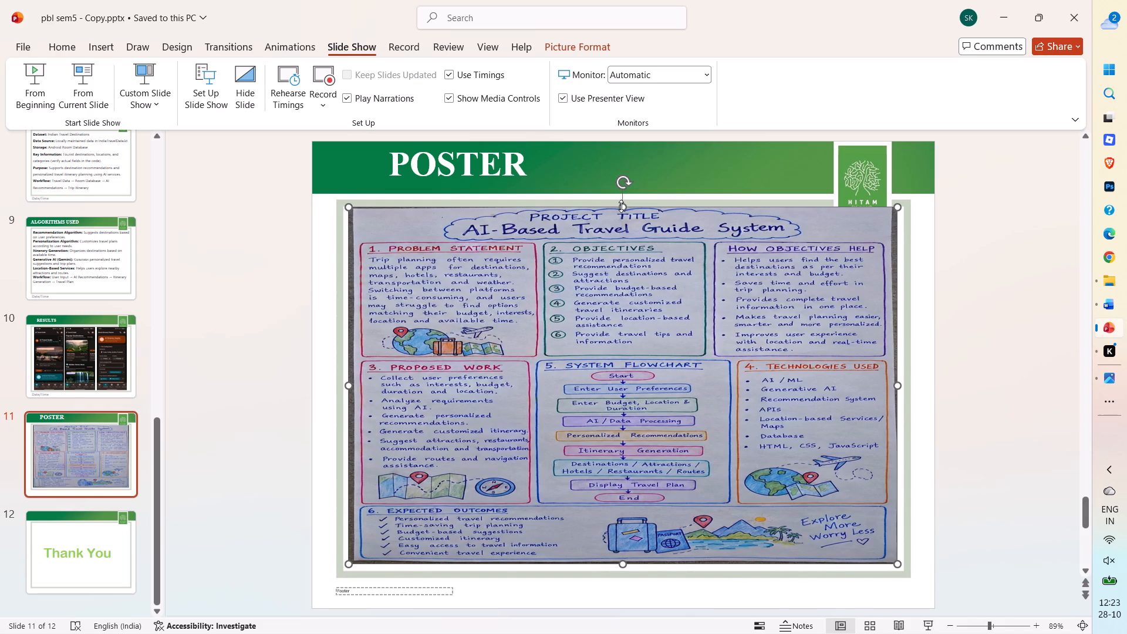
pyautogui.moveTo(621, 208); pyautogui.dragTo(622, 210)
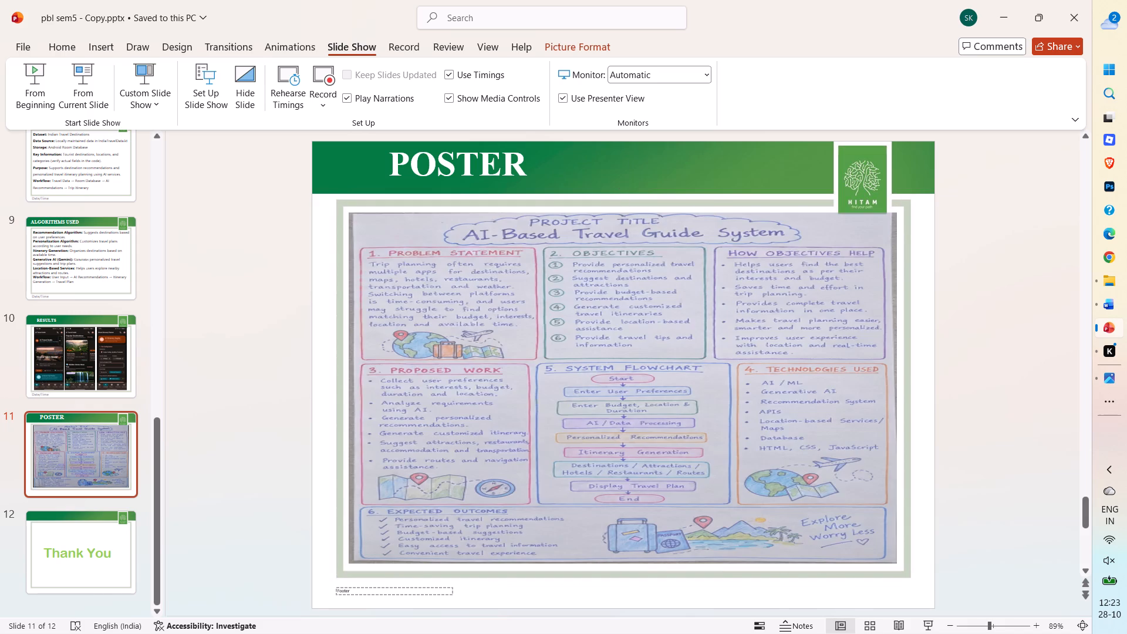
pyautogui.moveTo(622, 210); pyautogui.dragTo(626, 216)
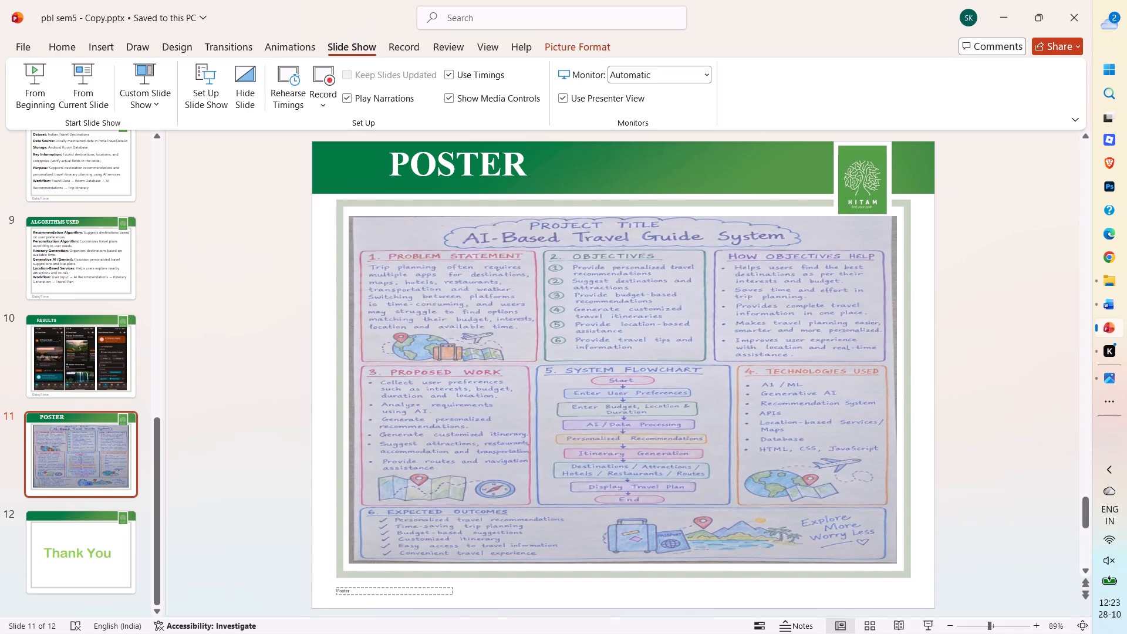
pyautogui.moveTo(626, 216); pyautogui.dragTo(626, 215)
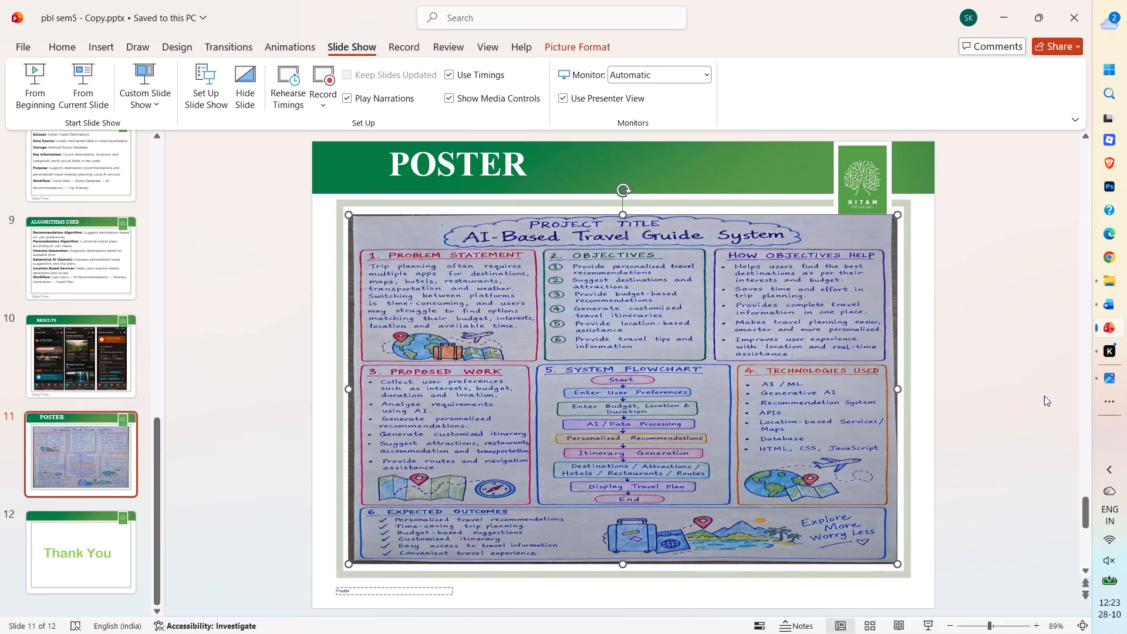
pyautogui.click(1038, 397)
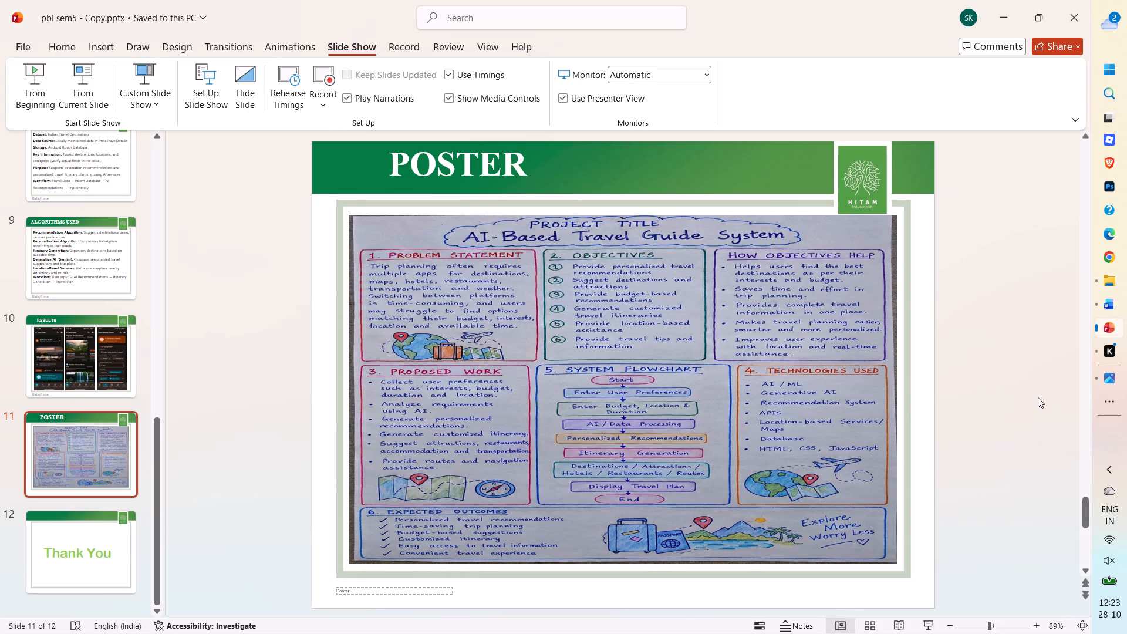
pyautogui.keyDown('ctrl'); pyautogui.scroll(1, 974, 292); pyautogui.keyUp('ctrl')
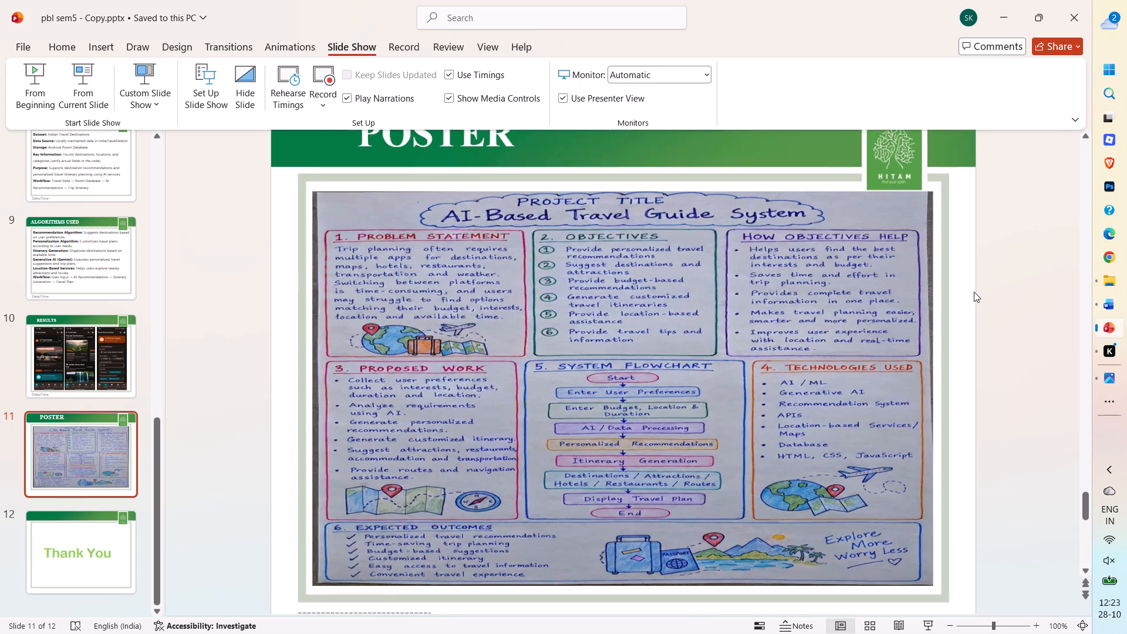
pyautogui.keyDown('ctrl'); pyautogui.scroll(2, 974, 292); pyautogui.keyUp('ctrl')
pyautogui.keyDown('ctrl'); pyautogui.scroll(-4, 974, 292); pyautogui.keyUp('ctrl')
# Switch to the PBL (1).docx report in Word.
pyautogui.hotkey('alt', 'Tab')
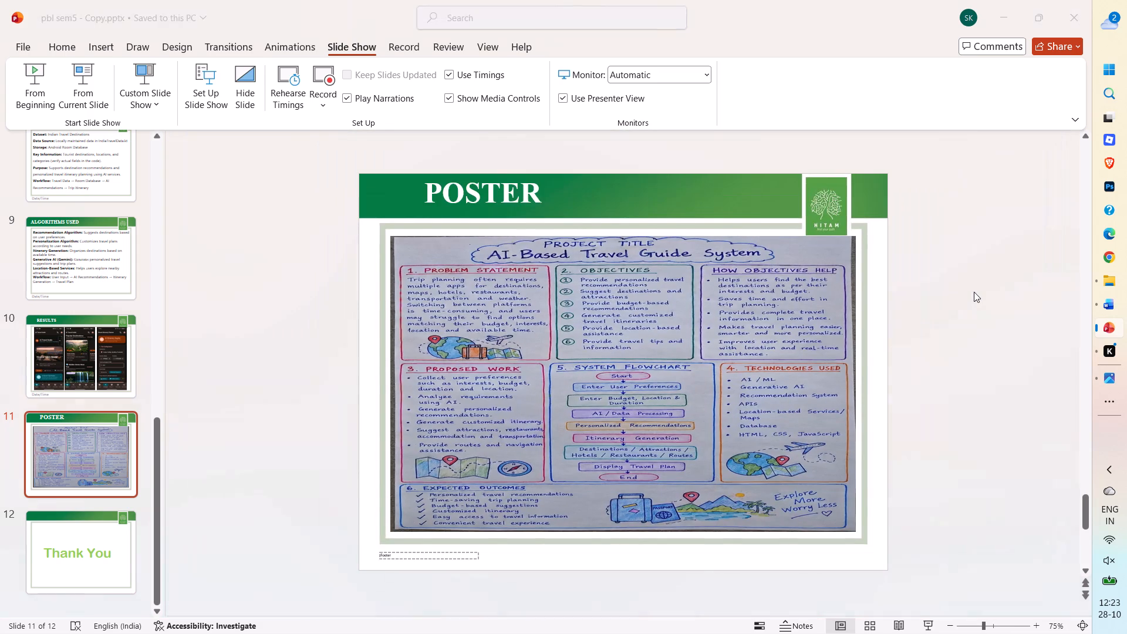
pyautogui.hotkey('alt', 'Tab')
pyautogui.hotkey('alt', 'Tab')
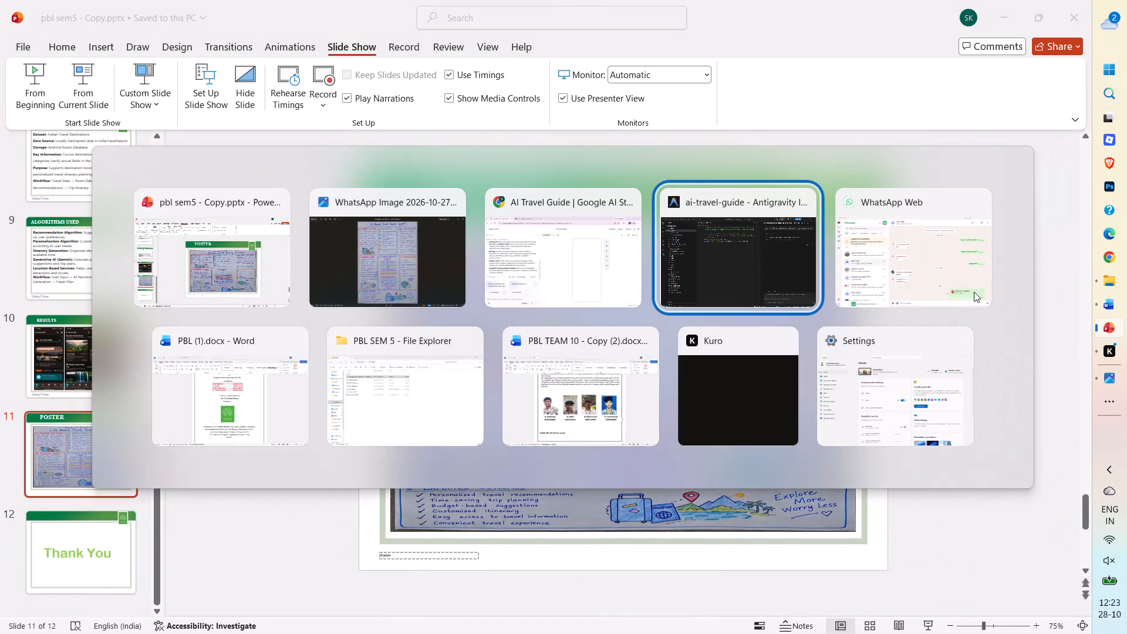
pyautogui.hotkey('alt', 'Tab')
pyautogui.hotkey('alt', 'Tab')
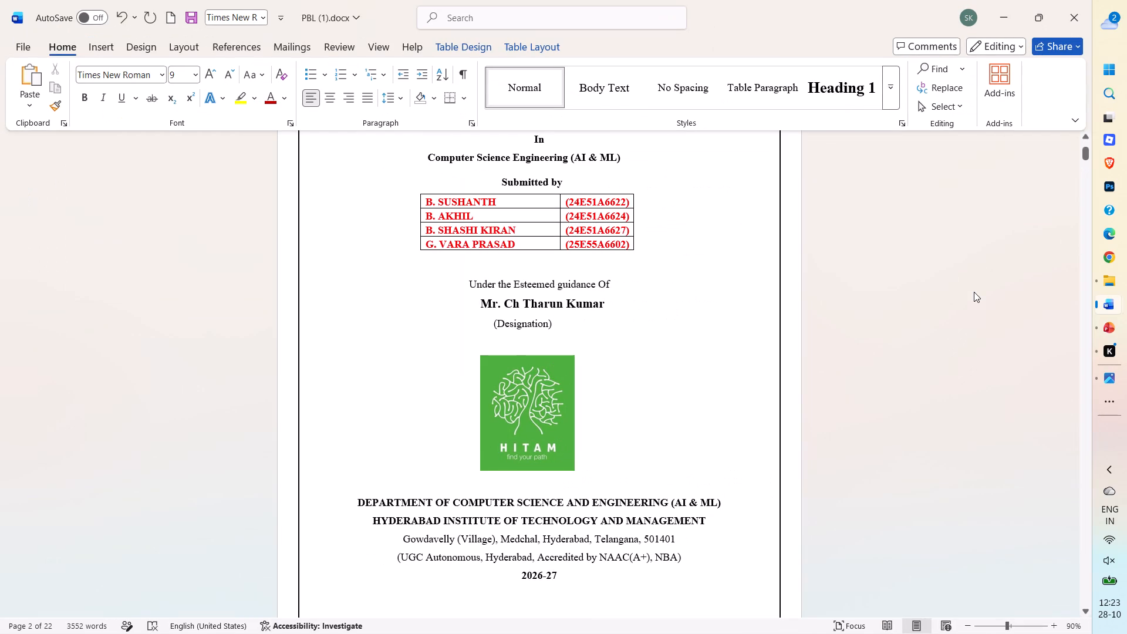
# Replace the first student's name in the Declaration paragraph with the name of the first team member listed on the title page.
pyautogui.scroll(-15, 657, 365)
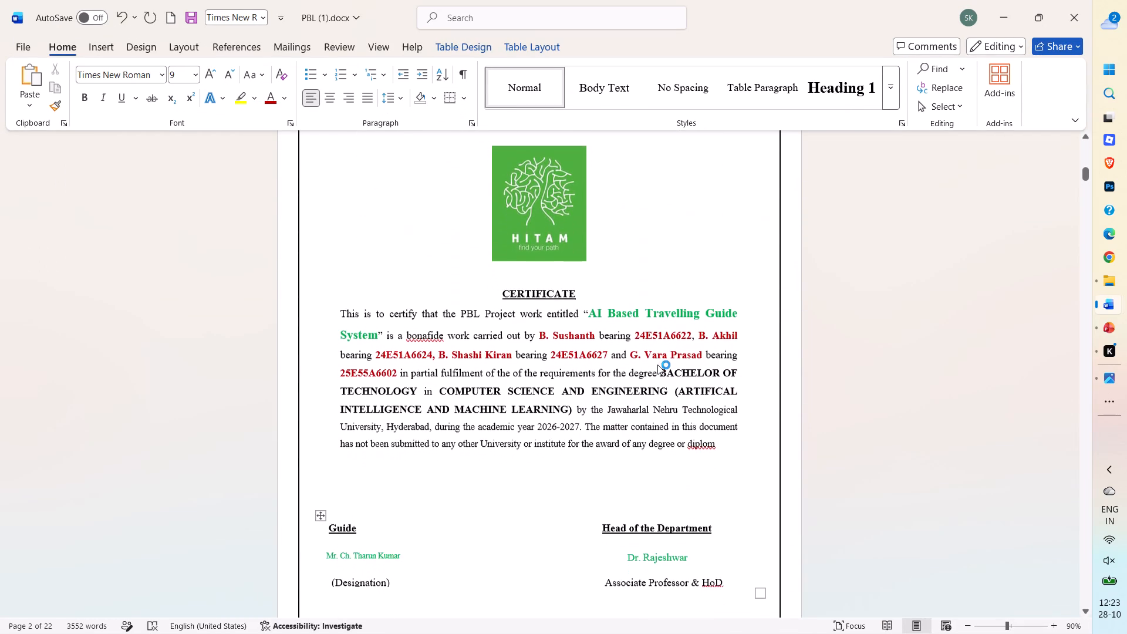
pyautogui.scroll(-11, 657, 365)
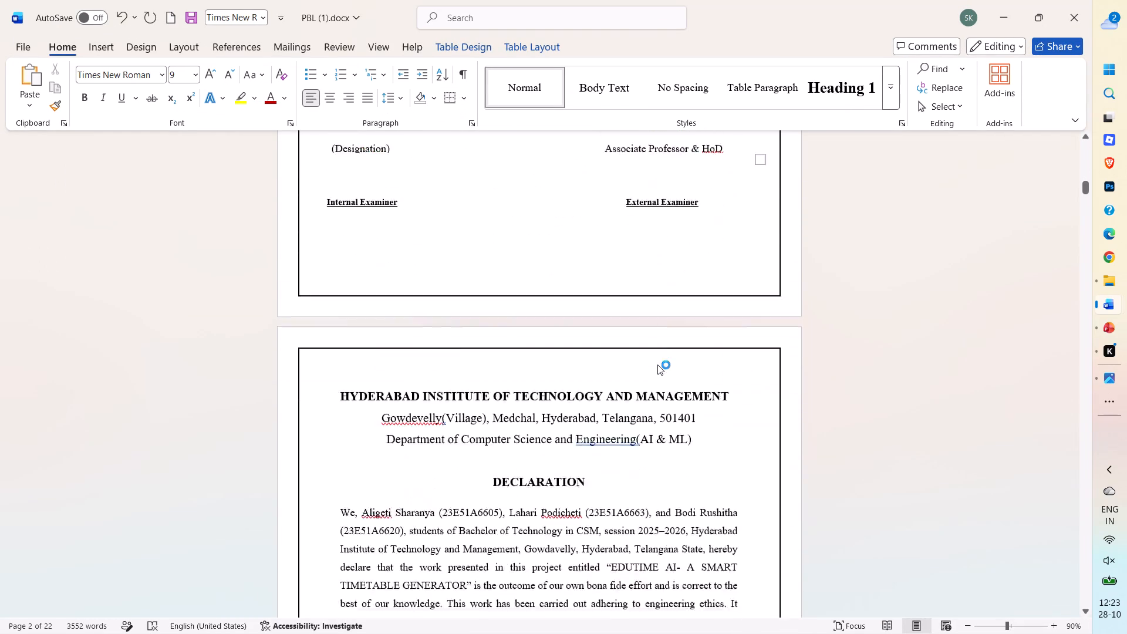
pyautogui.scroll(-4, 657, 365)
pyautogui.scroll(1, 657, 365)
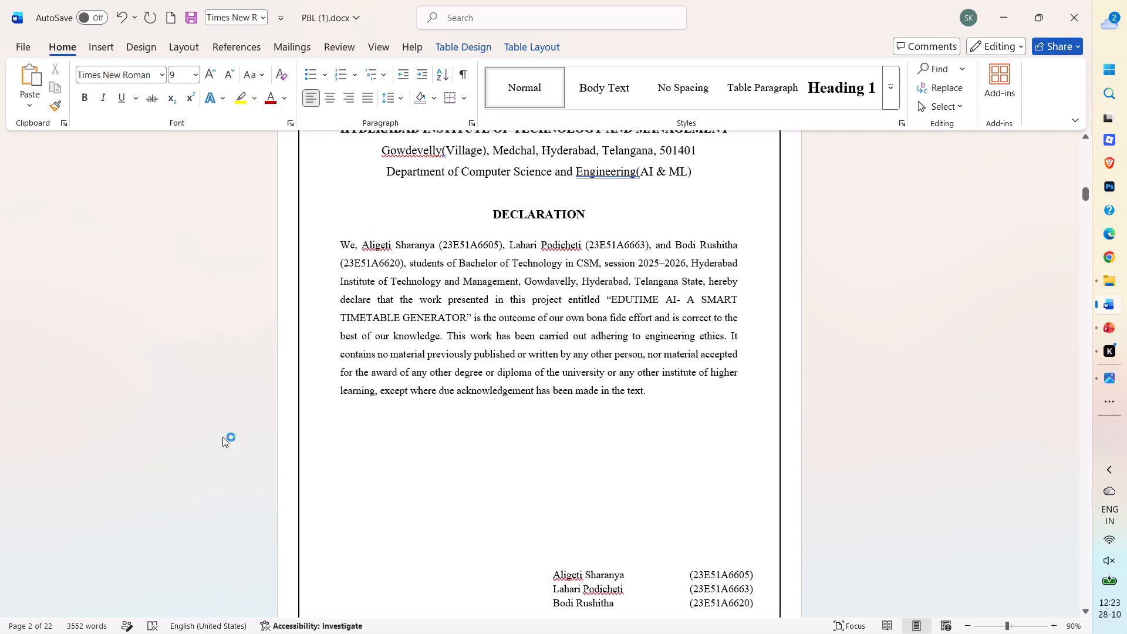
pyautogui.click(431, 243)
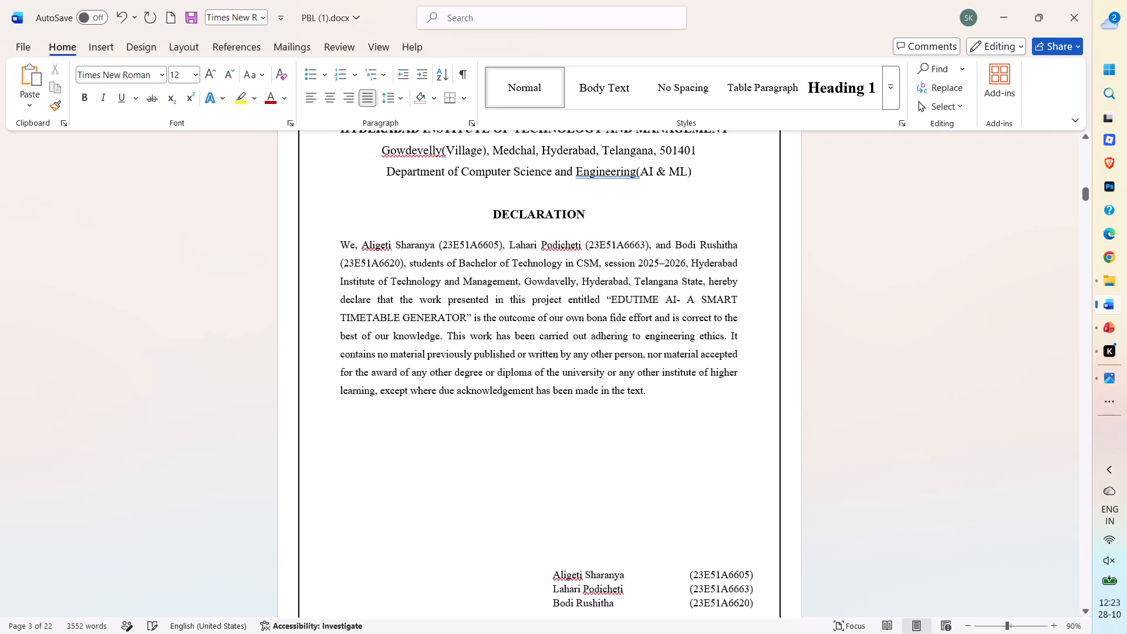
pyautogui.click(436, 247)
pyautogui.press('BackSpace')
pyautogui.press('BackSpace')
pyautogui.press('BackSpace')
pyautogui.press('BackSpace')
pyautogui.press('BackSpace')
pyautogui.press('BackSpace')
pyautogui.press('BackSpace')
pyautogui.press('BackSpace')
pyautogui.press('BackSpace')
pyautogui.press('BackSpace')
pyautogui.press('BackSpace')
pyautogui.press('BackSpace')
pyautogui.press('BackSpace')
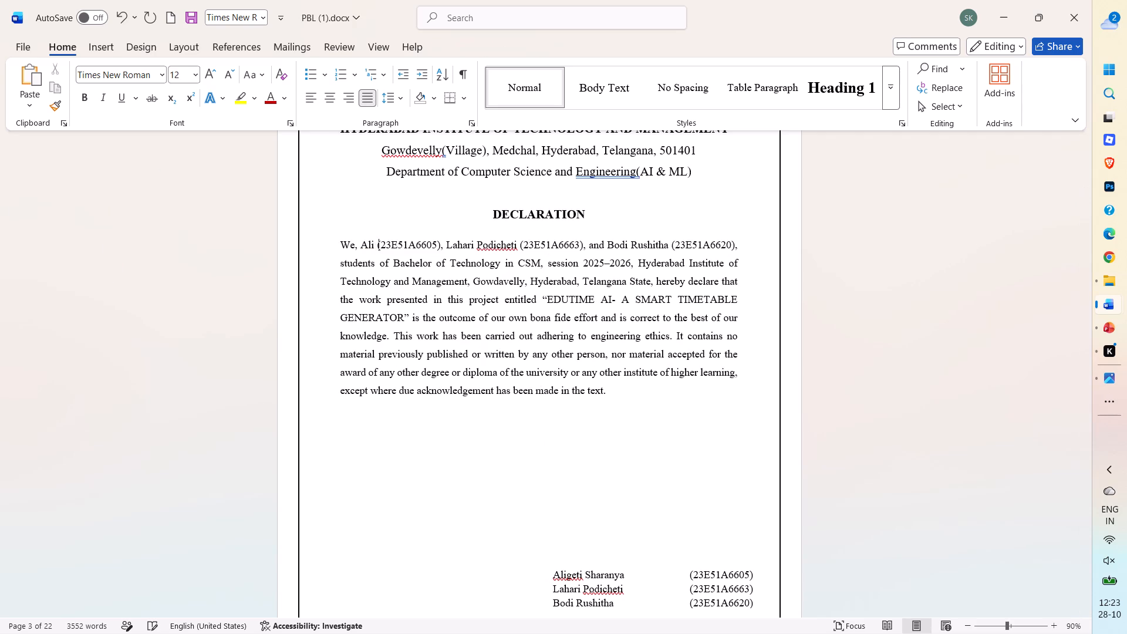
pyautogui.press('BackSpace')
pyautogui.press('BackSpace')
pyautogui.press('BackSpace')
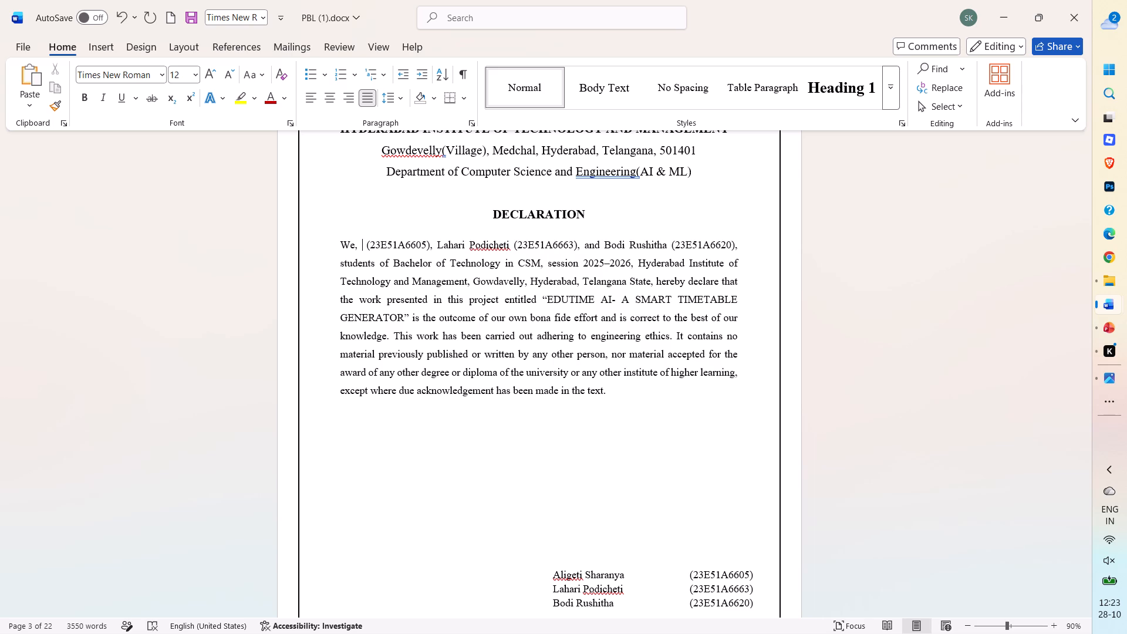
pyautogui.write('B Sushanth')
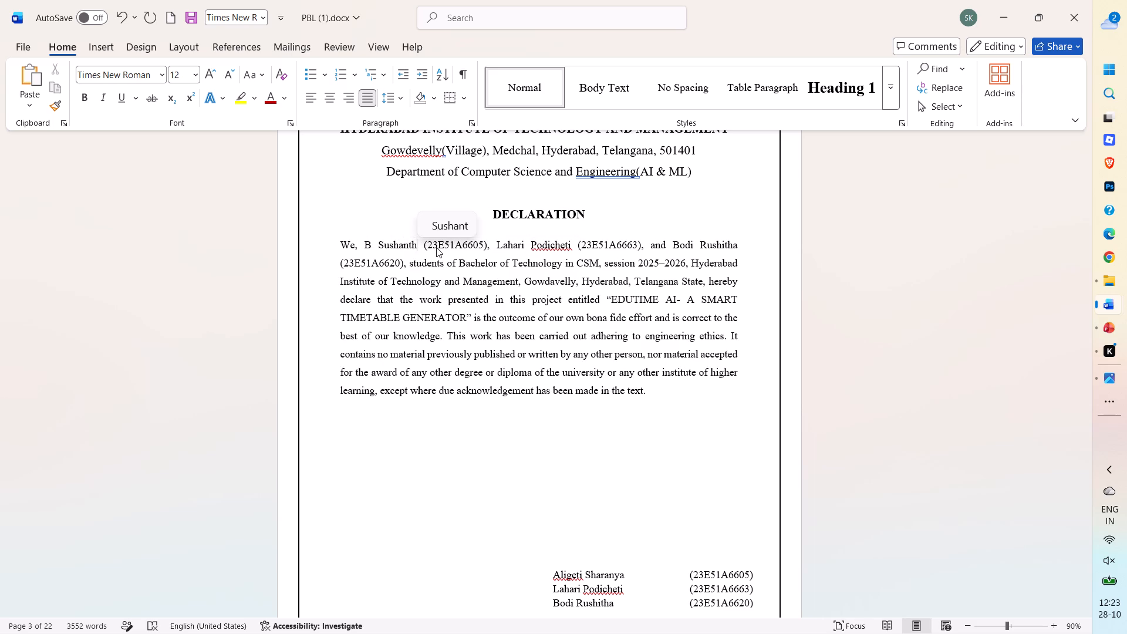
# Update the roll number after the first student's name in the Declaration paragraph to the first team member's roll number.
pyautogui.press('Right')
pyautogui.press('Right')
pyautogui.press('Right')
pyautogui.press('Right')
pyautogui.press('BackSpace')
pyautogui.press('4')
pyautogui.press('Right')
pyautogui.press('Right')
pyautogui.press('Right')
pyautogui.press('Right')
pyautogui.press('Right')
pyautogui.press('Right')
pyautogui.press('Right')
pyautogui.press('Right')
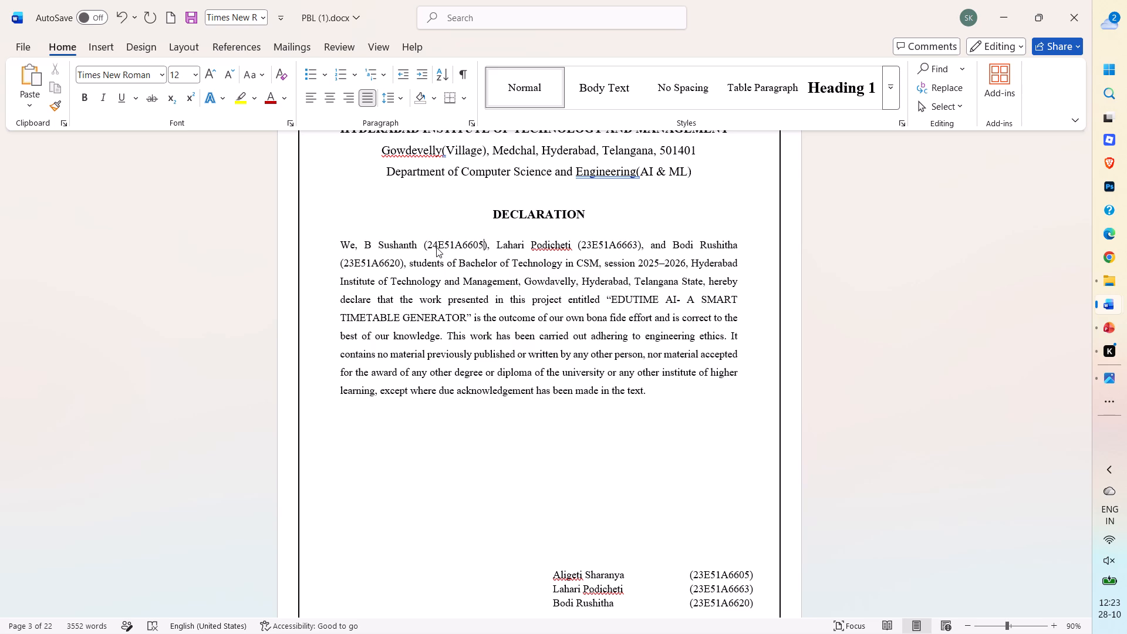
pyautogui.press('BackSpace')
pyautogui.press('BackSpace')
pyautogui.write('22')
# Replace the second student's name in the Declaration paragraph with the second team member's initial and capitalized given name.
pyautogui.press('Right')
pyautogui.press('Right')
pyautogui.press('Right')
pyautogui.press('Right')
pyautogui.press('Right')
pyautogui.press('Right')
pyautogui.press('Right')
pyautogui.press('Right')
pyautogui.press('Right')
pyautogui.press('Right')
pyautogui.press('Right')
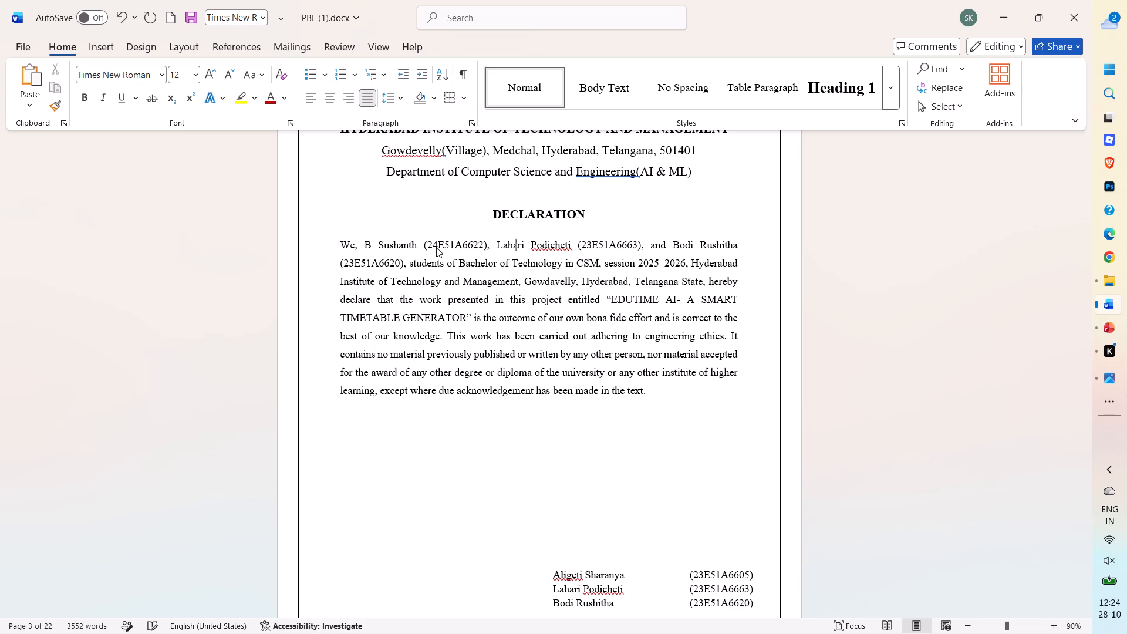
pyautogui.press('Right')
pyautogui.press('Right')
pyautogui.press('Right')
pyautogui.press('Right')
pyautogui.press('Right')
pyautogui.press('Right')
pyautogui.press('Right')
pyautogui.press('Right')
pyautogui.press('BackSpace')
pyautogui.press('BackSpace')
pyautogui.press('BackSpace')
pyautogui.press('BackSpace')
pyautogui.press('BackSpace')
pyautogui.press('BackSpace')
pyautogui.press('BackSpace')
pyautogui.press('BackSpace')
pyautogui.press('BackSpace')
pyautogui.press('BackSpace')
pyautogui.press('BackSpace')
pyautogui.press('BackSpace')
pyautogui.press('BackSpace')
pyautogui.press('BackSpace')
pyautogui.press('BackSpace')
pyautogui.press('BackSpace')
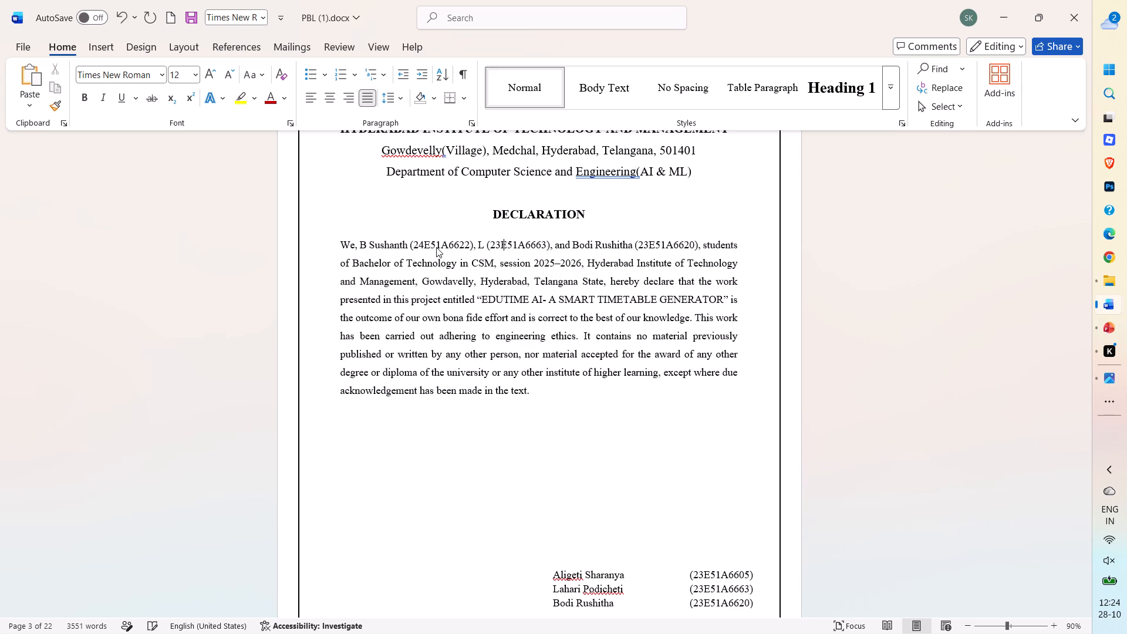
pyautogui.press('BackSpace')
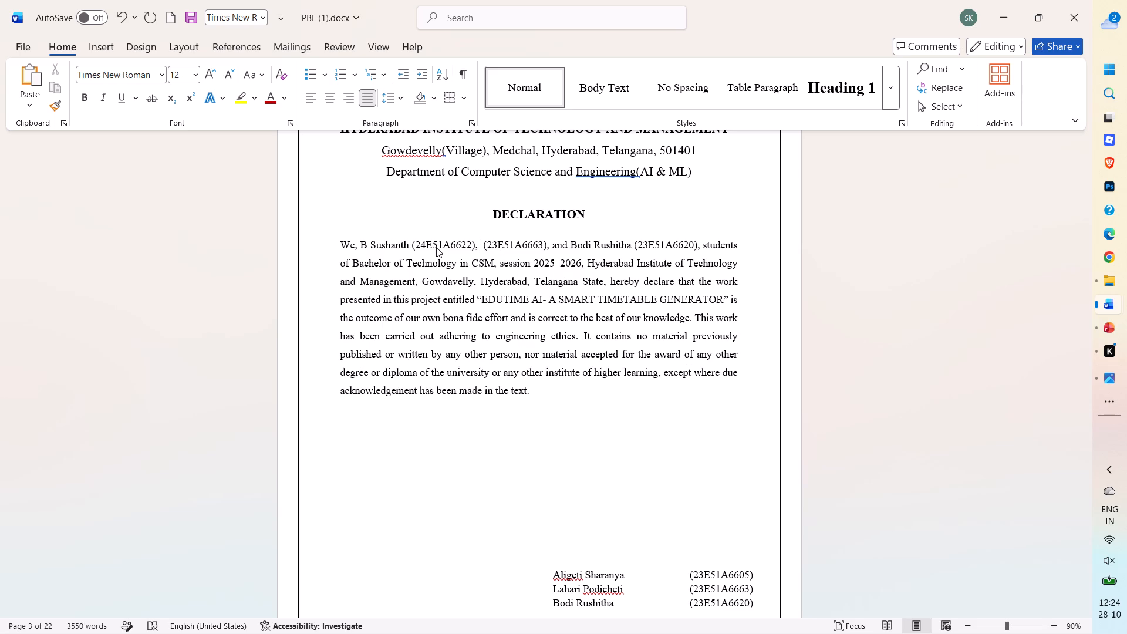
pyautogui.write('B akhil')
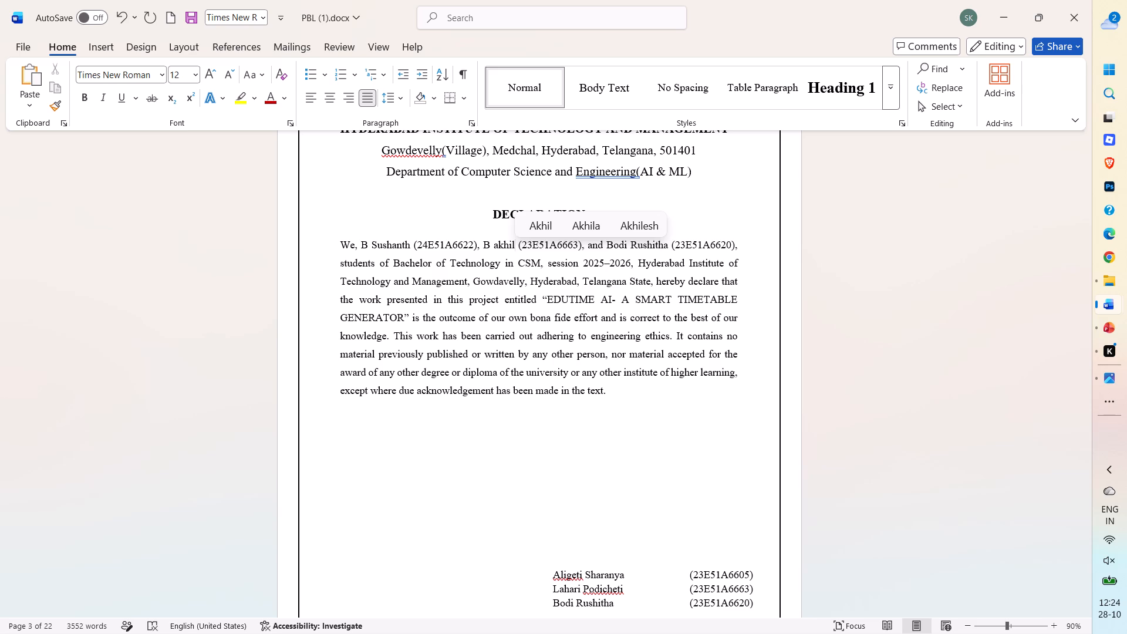
pyautogui.click(528, 234)
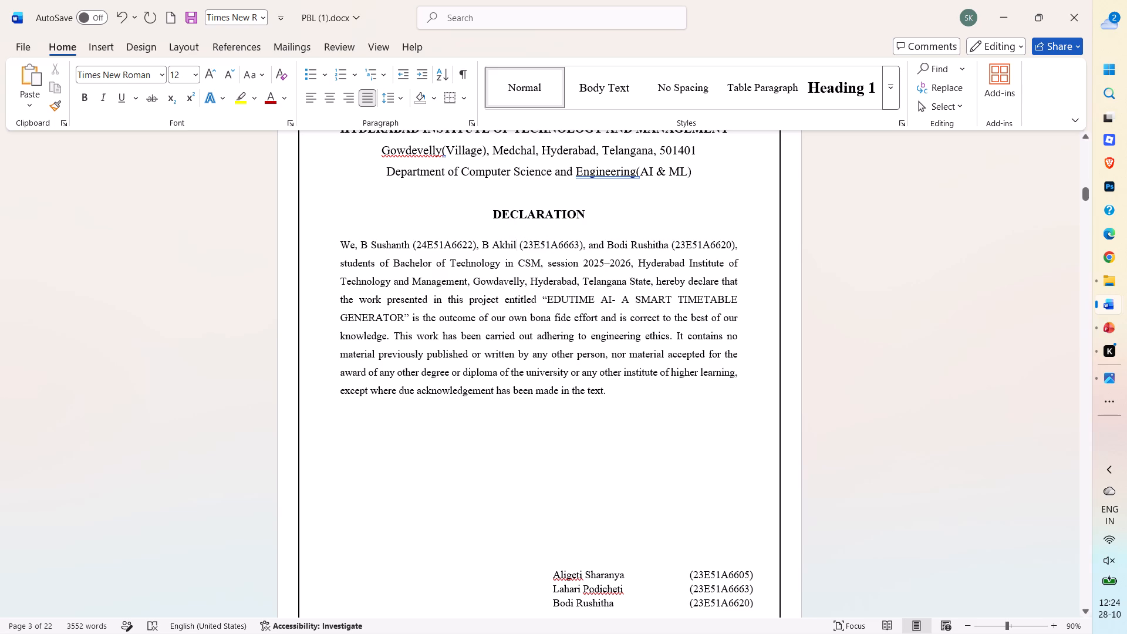
# Update the roll number after the second student's name in the Declaration paragraph to the second team member's roll number.
pyautogui.click(533, 245)
pyautogui.press('BackSpace')
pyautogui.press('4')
pyautogui.press('Right')
pyautogui.press('Right')
pyautogui.press('Right')
pyautogui.press('Right')
pyautogui.press('Right')
pyautogui.press('Right')
pyautogui.press('Right')
pyautogui.press('Right')
pyautogui.press('BackSpace')
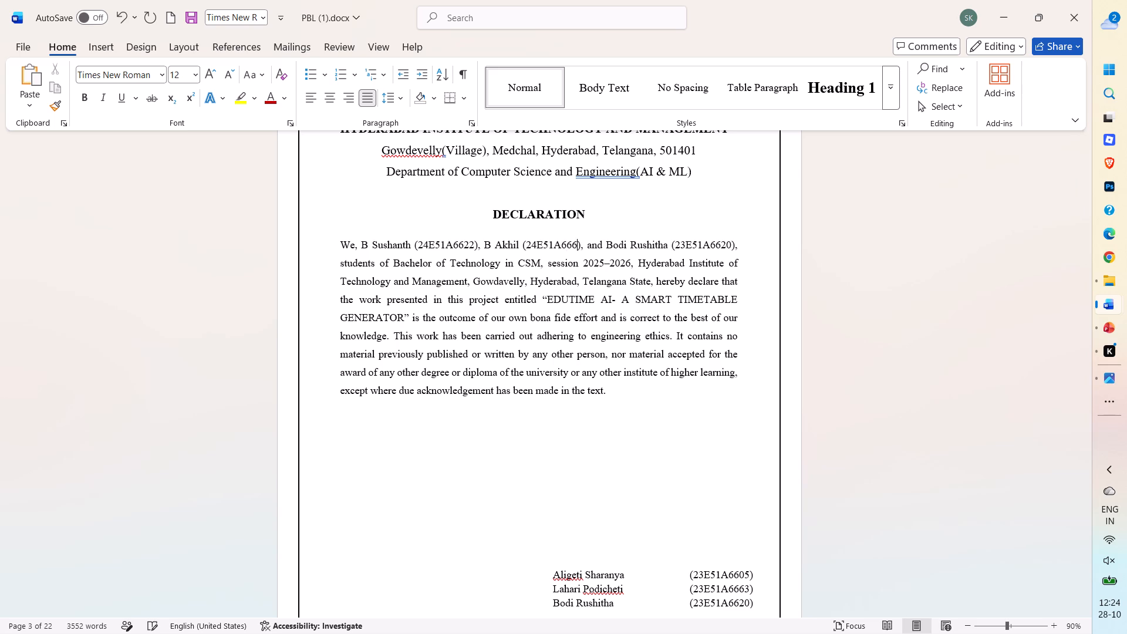
pyautogui.press('BackSpace')
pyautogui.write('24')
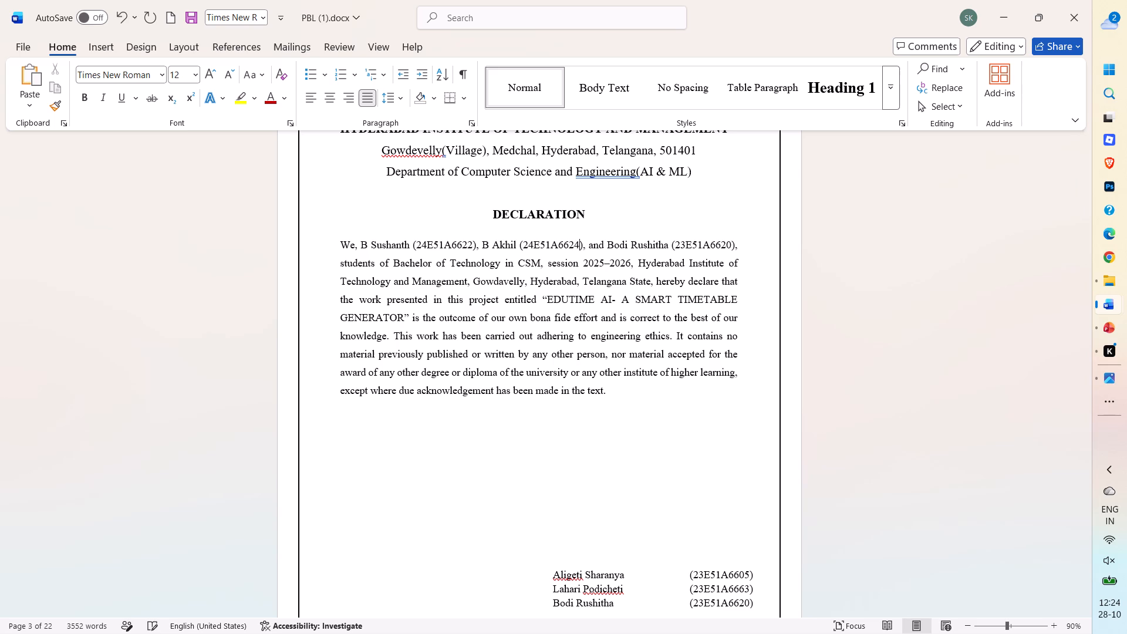
# Delete the word "and" before the third student's name in the Declaration paragraph, leaving a single space after the comma.
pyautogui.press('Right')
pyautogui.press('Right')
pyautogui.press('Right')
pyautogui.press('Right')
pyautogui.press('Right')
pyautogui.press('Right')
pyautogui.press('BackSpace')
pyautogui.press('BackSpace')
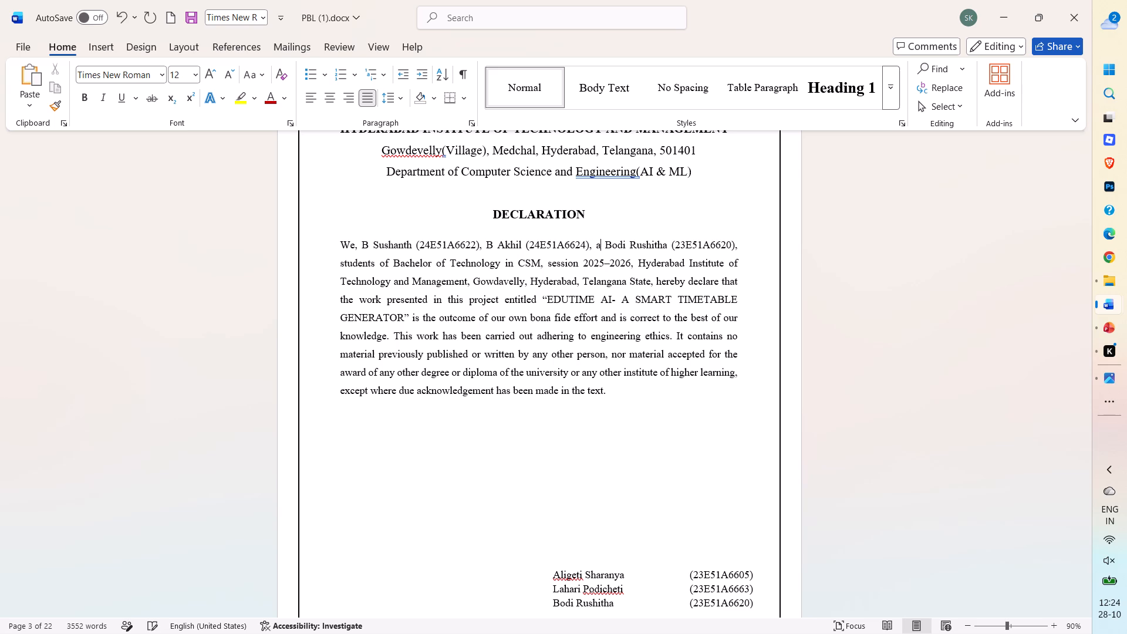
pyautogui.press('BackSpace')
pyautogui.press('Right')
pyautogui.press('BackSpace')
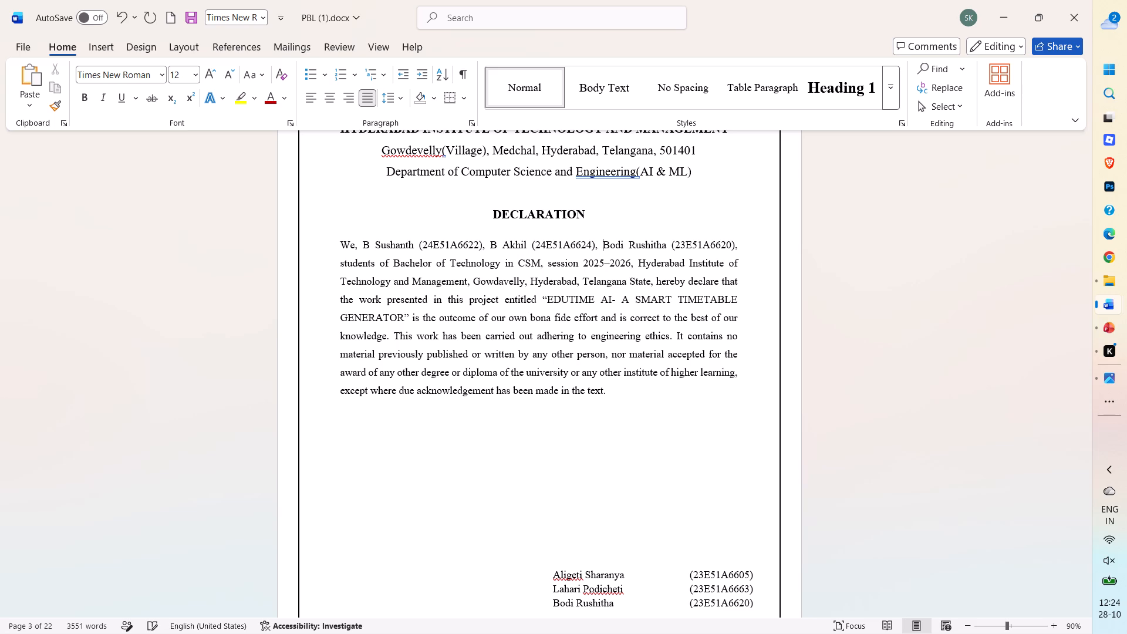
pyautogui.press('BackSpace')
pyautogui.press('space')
# Replace the third student's name in the Declaration paragraph with the third team member's name, using an initial for the surname.
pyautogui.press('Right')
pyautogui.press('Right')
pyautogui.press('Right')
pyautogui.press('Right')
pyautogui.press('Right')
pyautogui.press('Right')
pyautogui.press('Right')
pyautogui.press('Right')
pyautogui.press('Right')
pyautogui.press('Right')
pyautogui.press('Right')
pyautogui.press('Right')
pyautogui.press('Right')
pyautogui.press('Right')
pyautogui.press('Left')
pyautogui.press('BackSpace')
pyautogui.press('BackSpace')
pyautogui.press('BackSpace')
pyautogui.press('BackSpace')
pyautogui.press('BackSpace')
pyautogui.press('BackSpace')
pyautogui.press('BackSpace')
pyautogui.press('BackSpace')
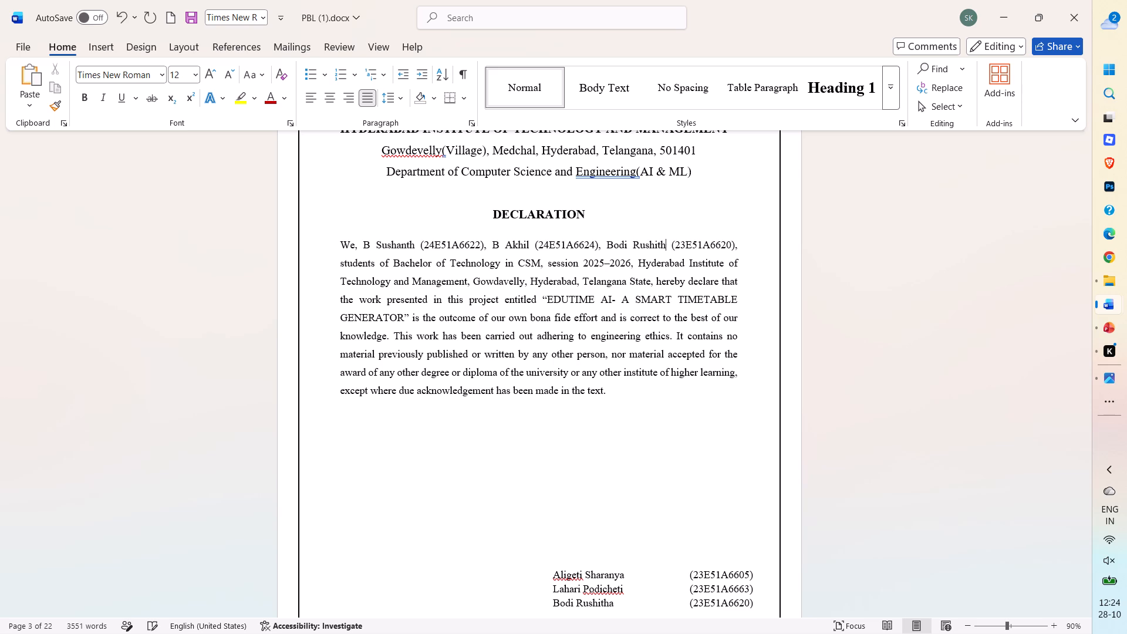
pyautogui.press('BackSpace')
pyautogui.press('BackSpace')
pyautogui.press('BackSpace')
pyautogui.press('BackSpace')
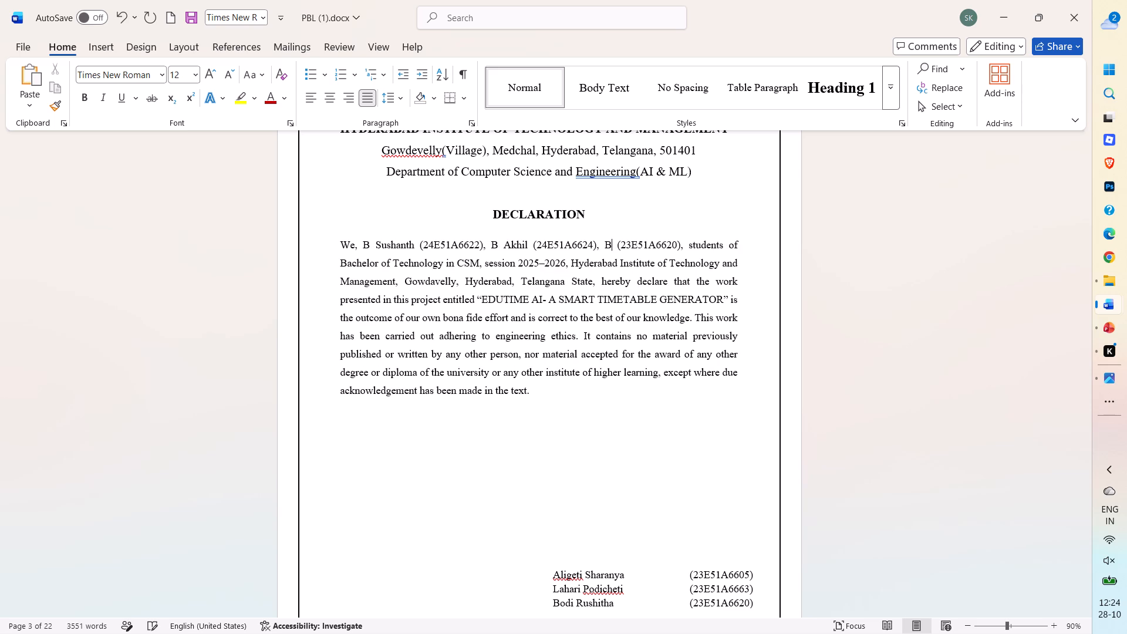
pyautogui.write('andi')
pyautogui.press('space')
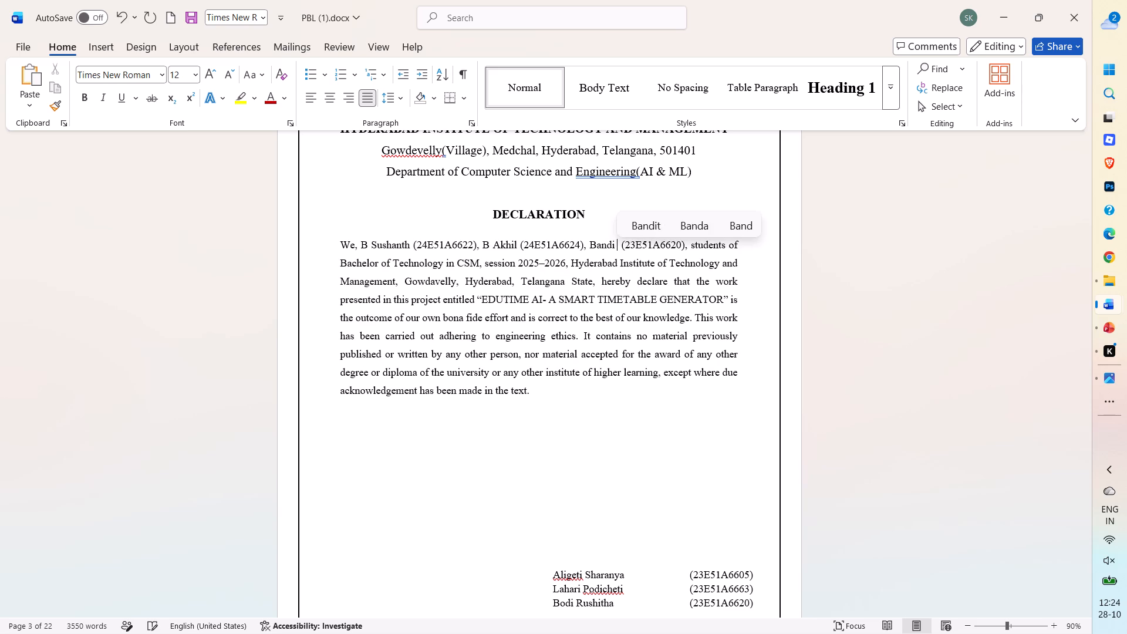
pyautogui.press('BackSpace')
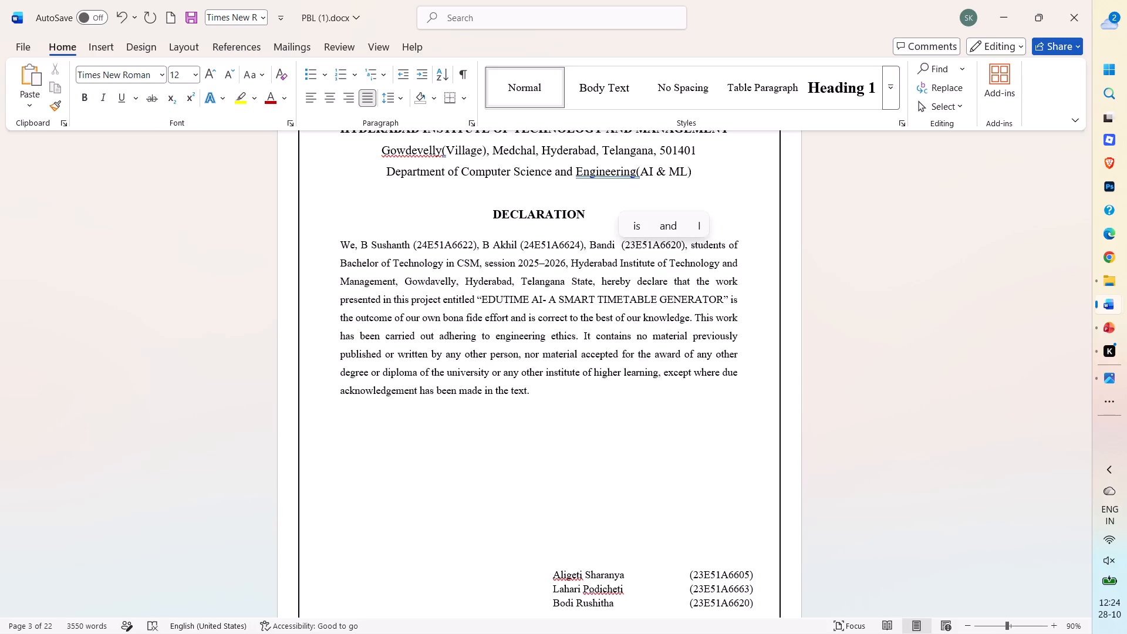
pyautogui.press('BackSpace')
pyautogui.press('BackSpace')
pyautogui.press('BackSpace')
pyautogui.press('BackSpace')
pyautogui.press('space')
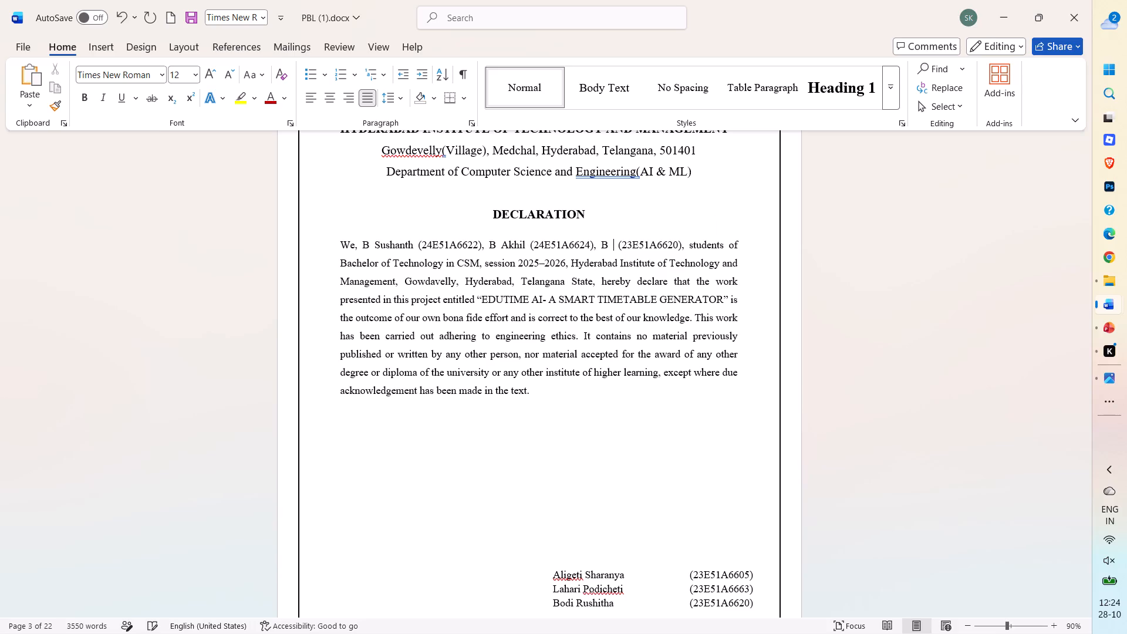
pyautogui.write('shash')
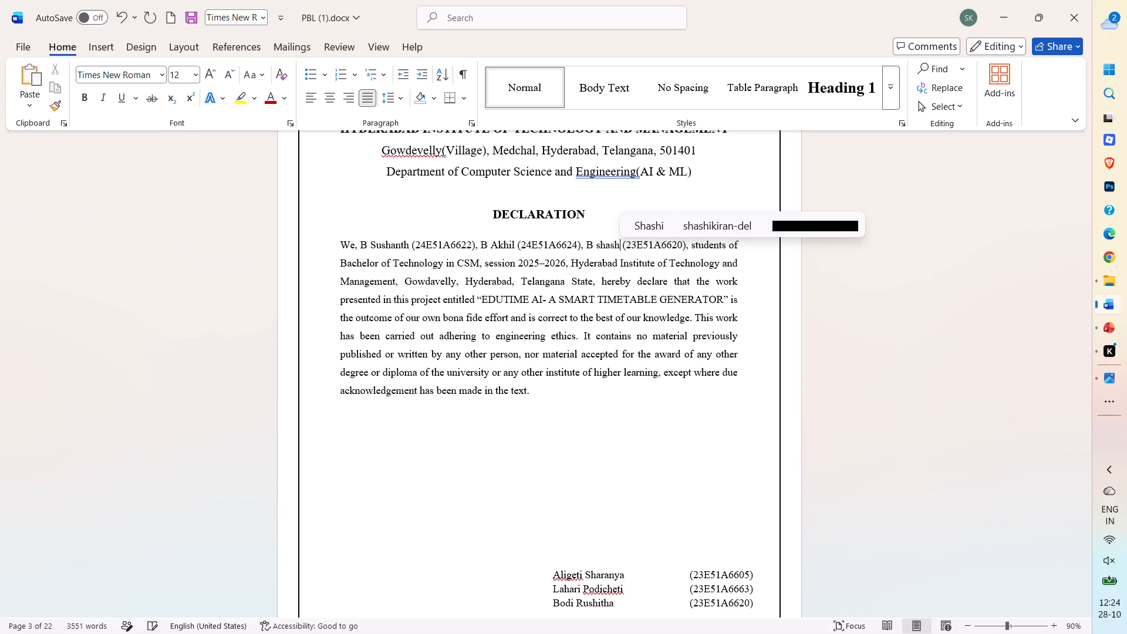
pyautogui.click(646, 227)
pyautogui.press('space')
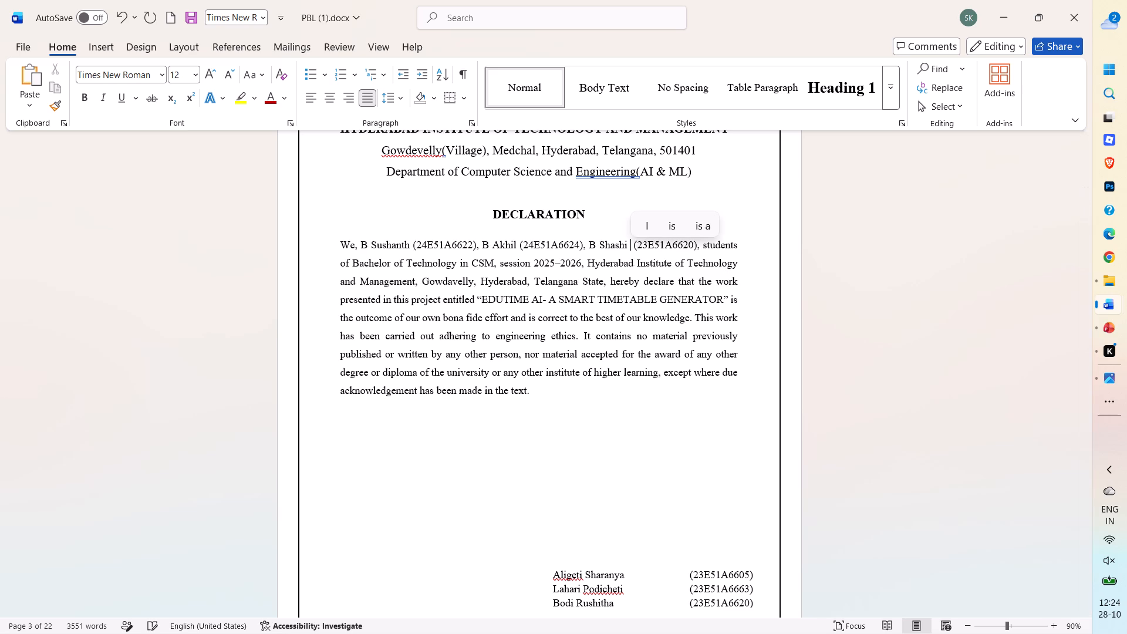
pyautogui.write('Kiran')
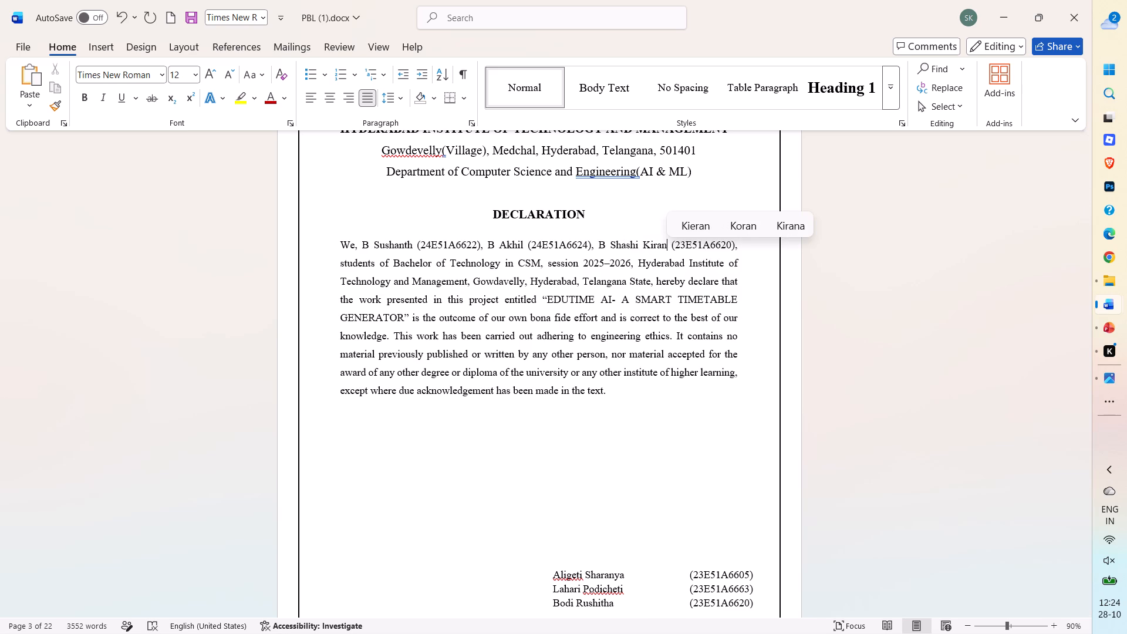
# Update the roll number after the third student's name in the Declaration paragraph to the third team member's roll number.
pyautogui.click(684, 244)
pyautogui.click(684, 245)
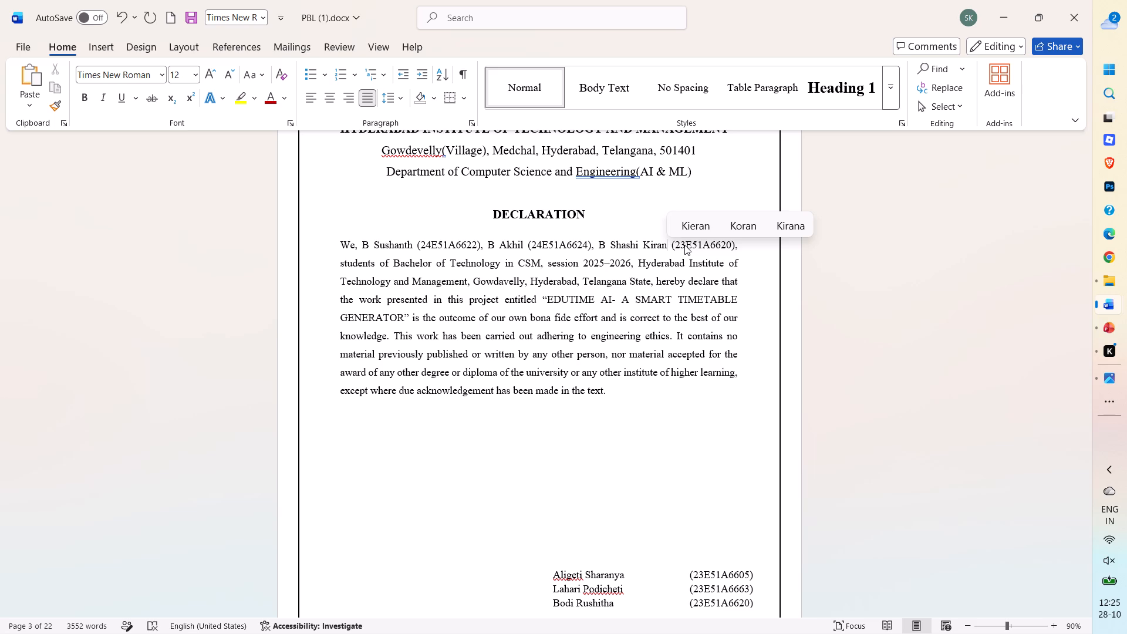
pyautogui.click(687, 251)
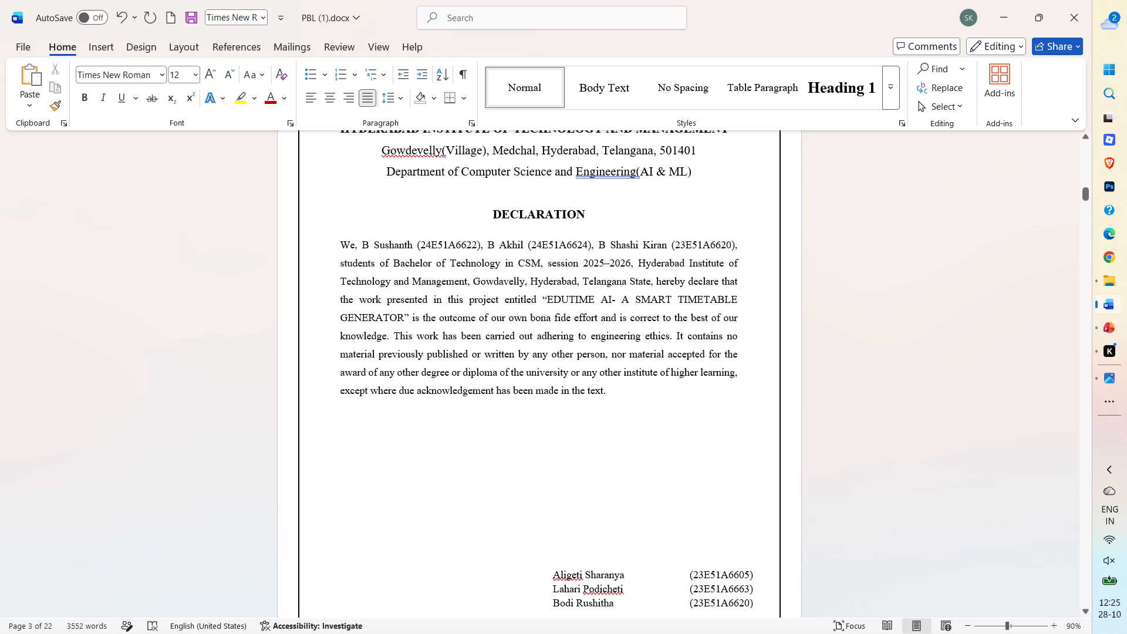
pyautogui.press('BackSpace')
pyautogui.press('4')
pyautogui.press('Right')
pyautogui.press('Right')
pyautogui.press('Right')
pyautogui.press('Right')
pyautogui.press('Right')
pyautogui.press('Right')
pyautogui.press('Right')
pyautogui.press('Right')
pyautogui.press('BackSpace')
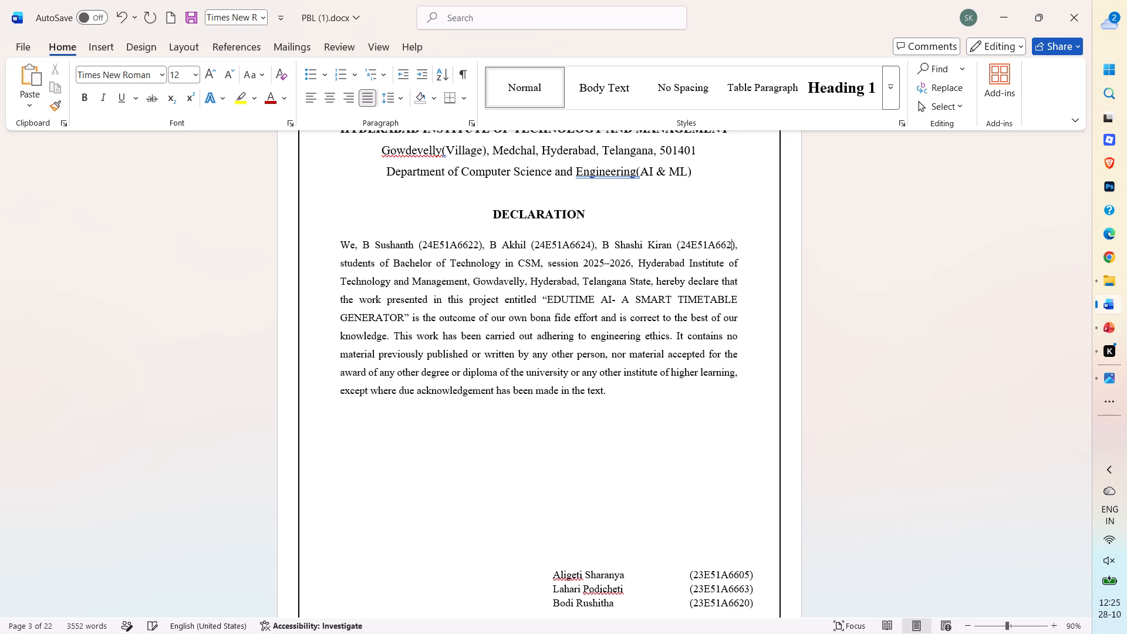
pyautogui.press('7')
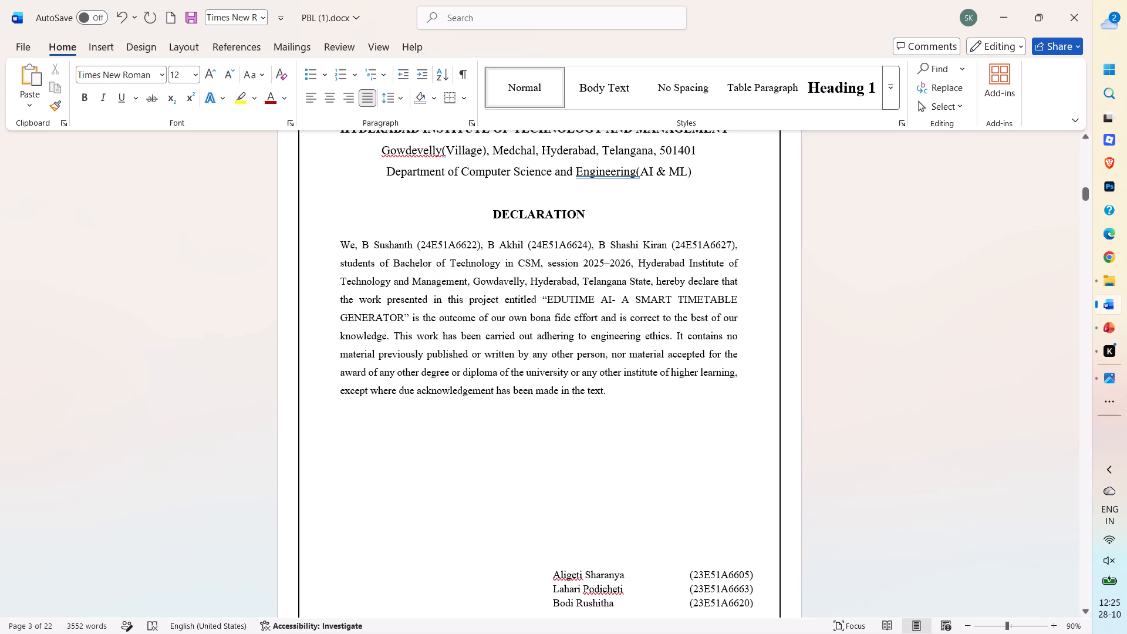
# Add "and" followed by the fourth team member's name, with an initial for the surname, after the third student's roll number in the Declaration paragraph.
pyautogui.click(737, 243)
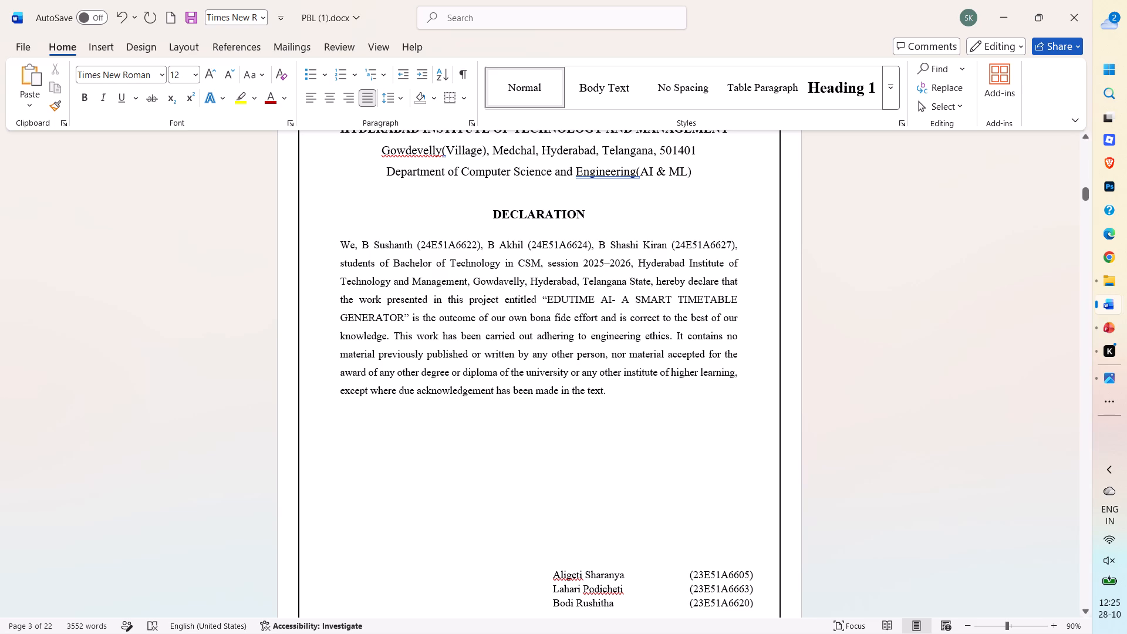
pyautogui.click(738, 247)
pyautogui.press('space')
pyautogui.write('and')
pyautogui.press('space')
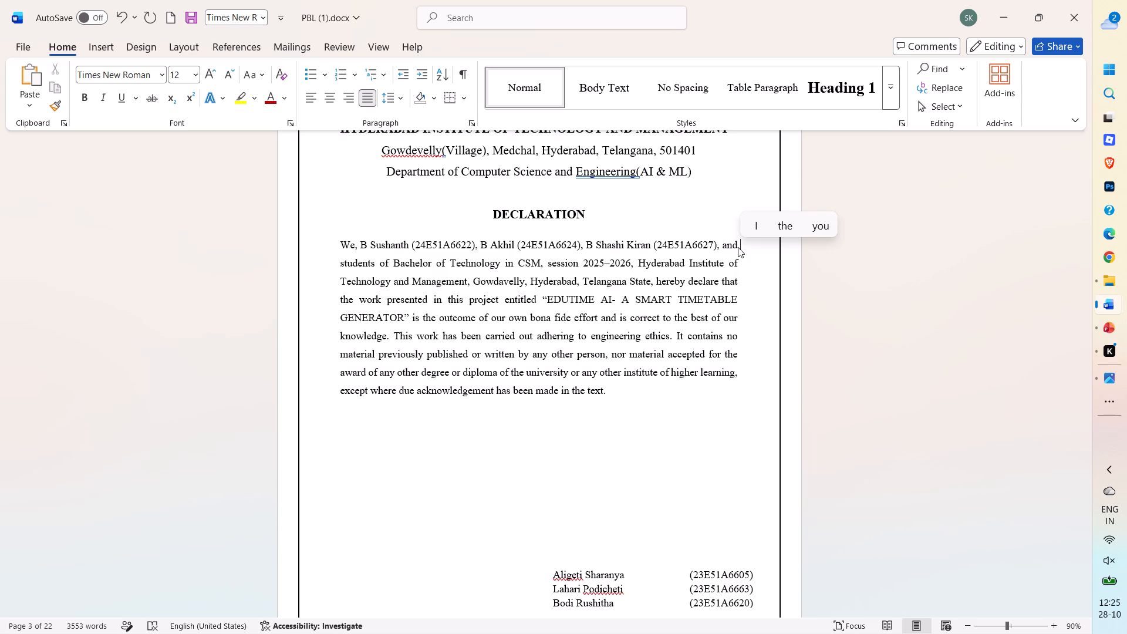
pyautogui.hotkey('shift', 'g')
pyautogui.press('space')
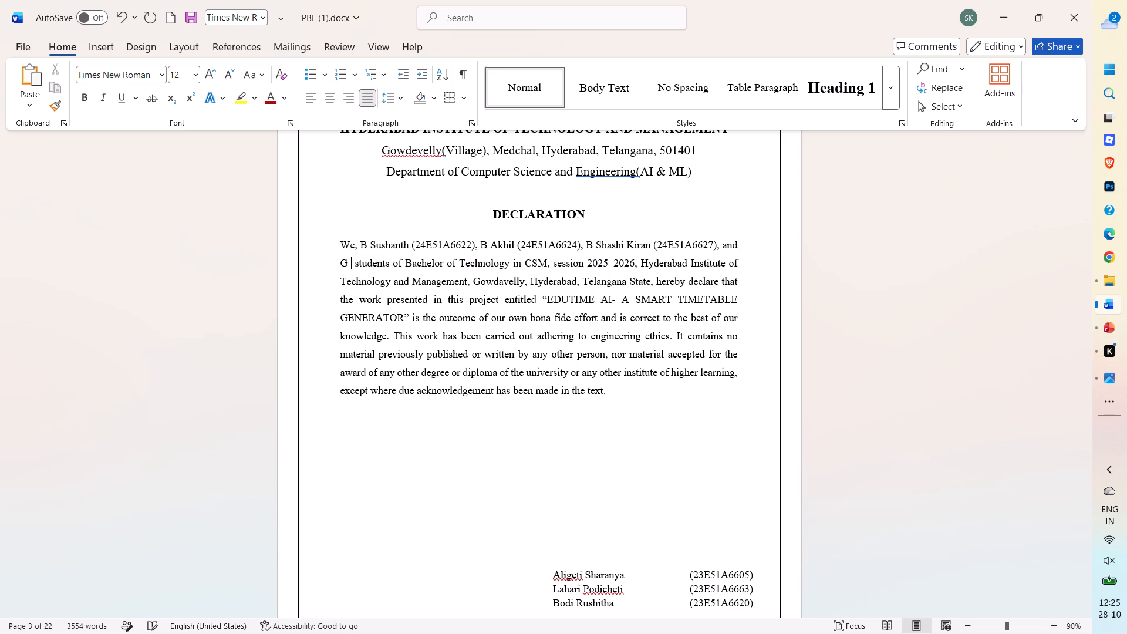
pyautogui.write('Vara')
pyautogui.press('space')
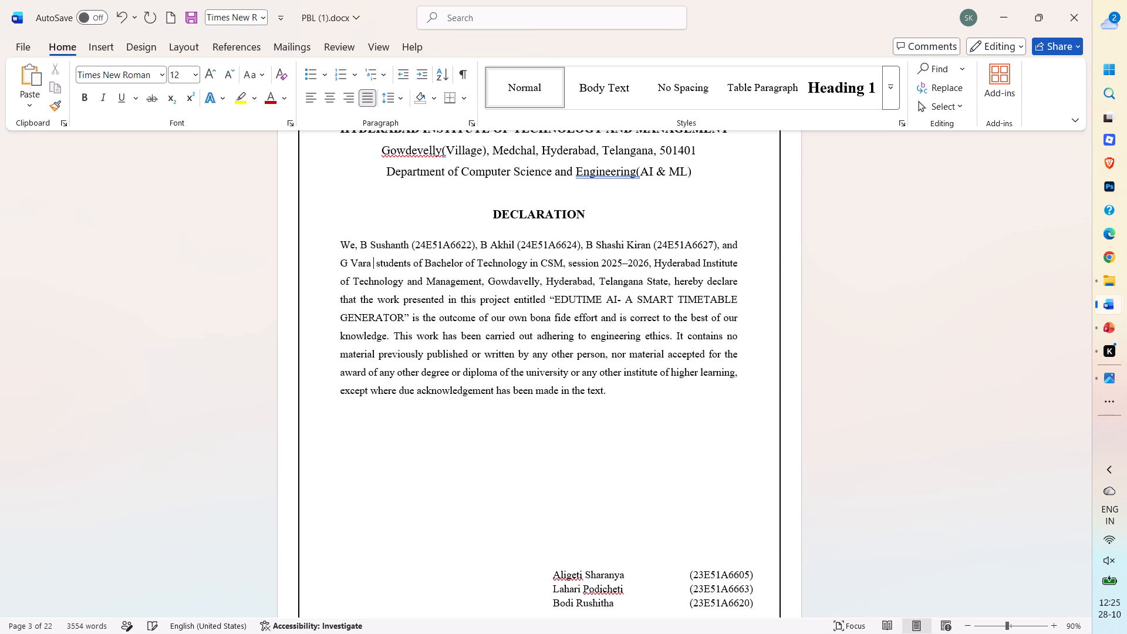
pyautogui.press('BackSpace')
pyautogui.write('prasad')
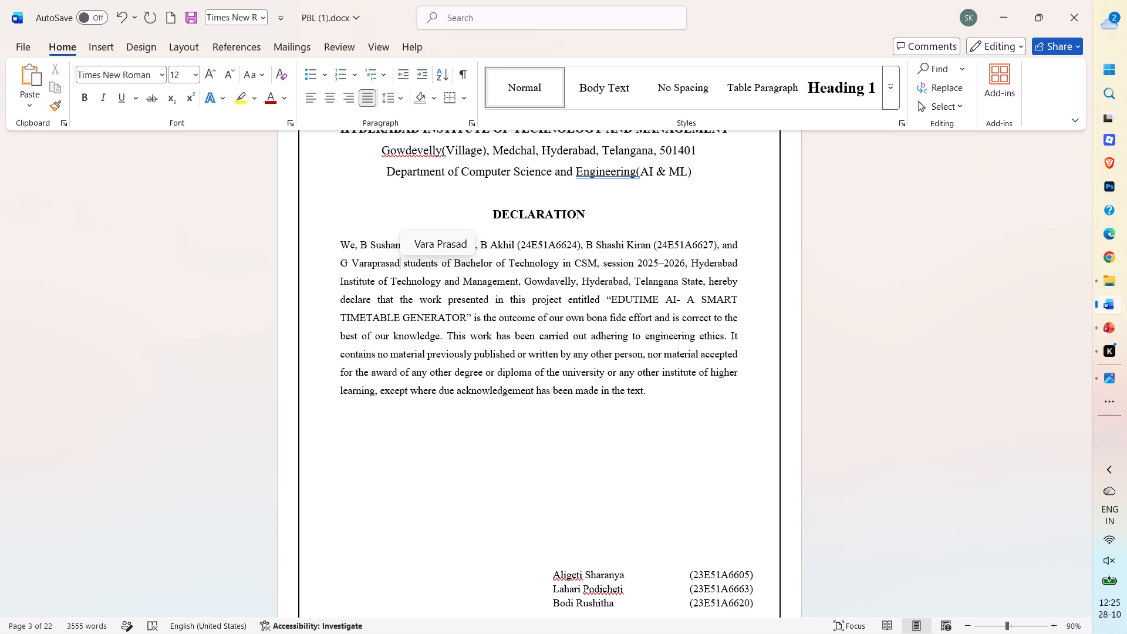
# Enter the fourth team member's roll number in parentheses after their name in the Declaration, matching the one on the Certificate page.
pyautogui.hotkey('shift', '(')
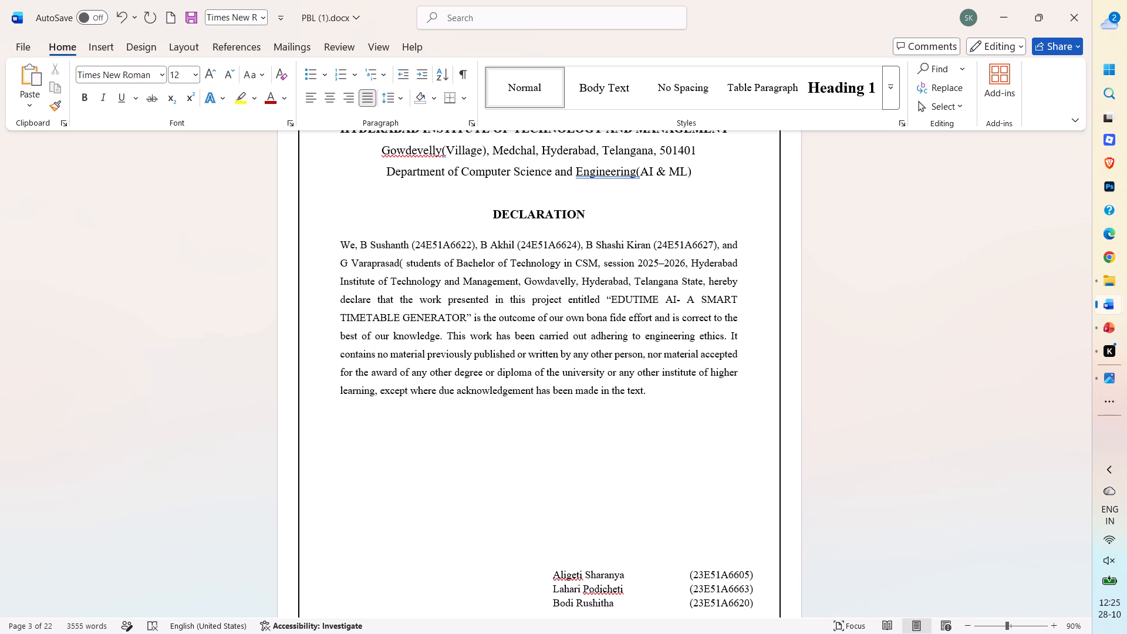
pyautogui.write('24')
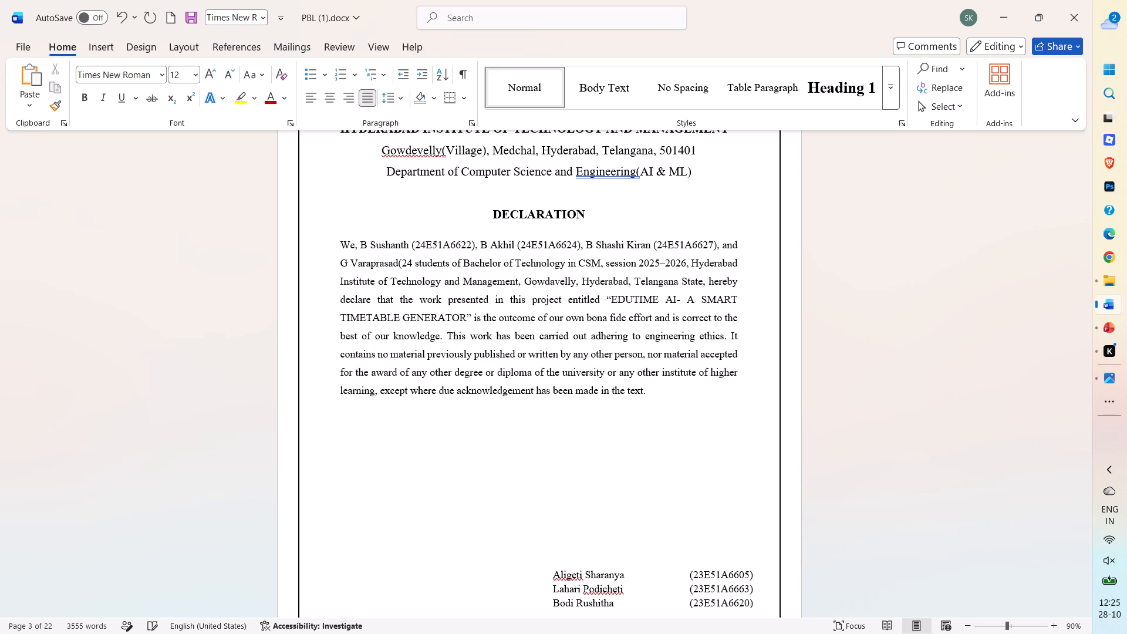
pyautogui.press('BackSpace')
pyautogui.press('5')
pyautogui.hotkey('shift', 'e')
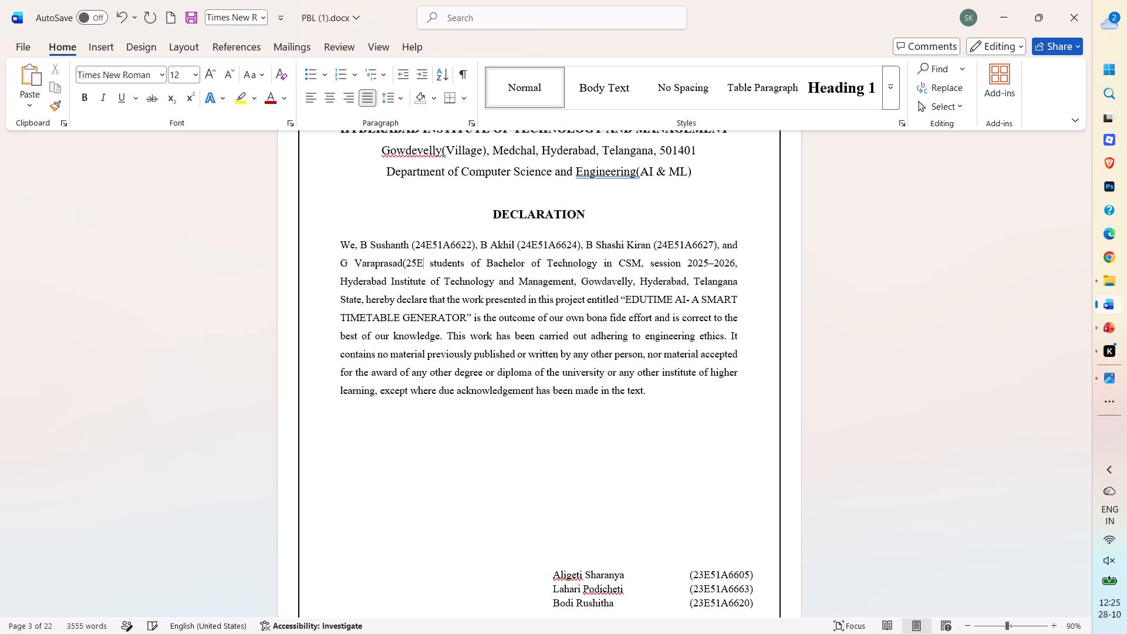
pyautogui.scroll(15, 738, 247)
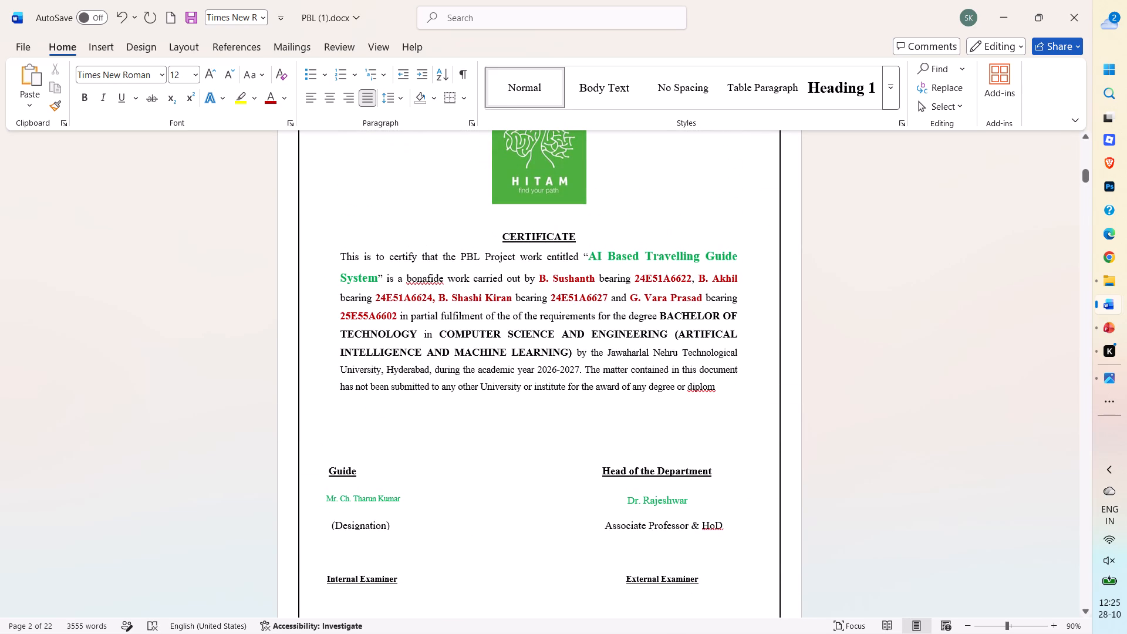
pyautogui.scroll(-13, 419, 453)
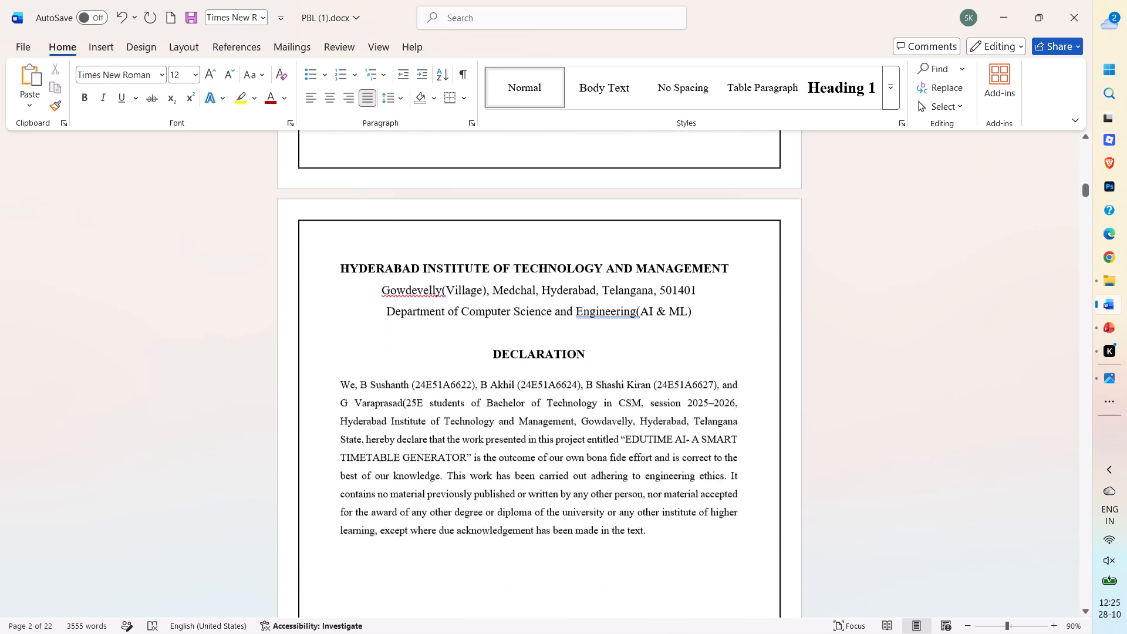
pyautogui.scroll(-1, 419, 453)
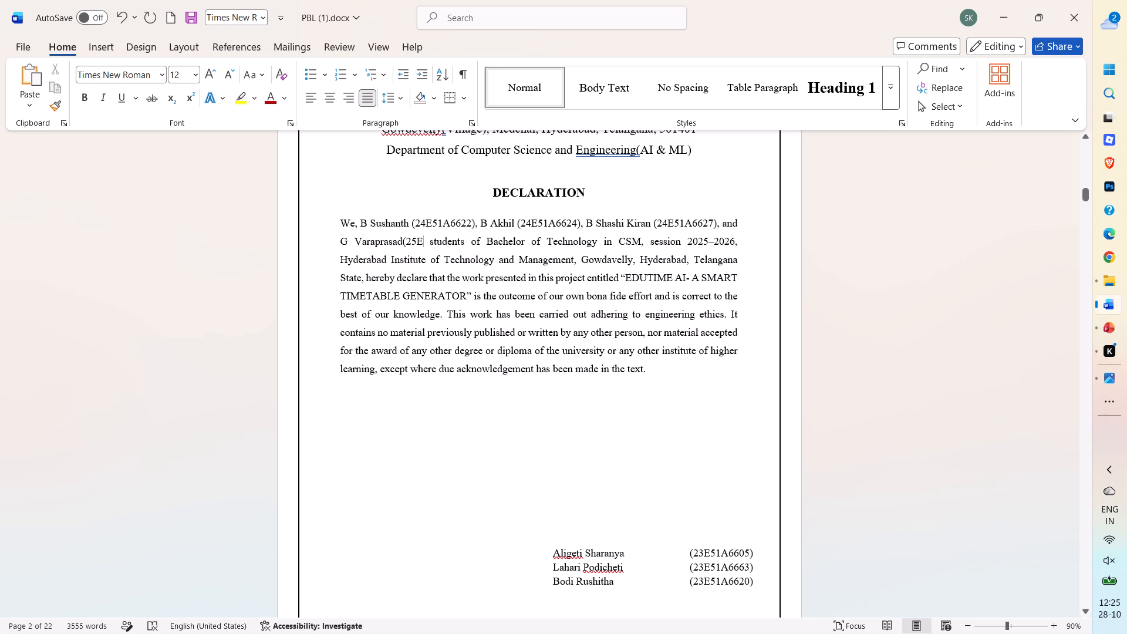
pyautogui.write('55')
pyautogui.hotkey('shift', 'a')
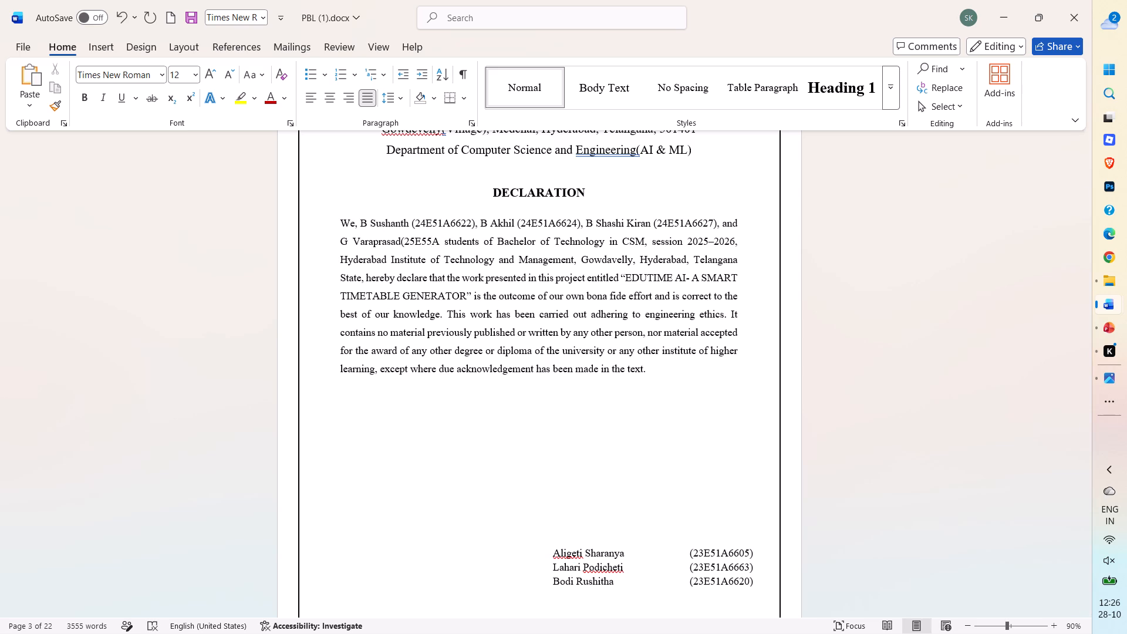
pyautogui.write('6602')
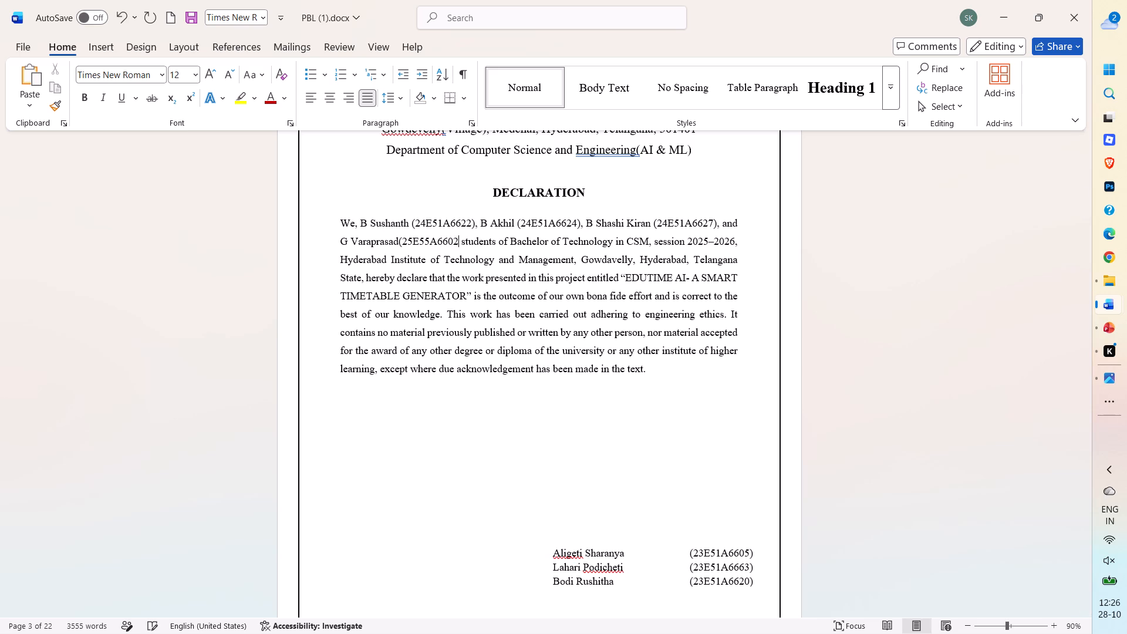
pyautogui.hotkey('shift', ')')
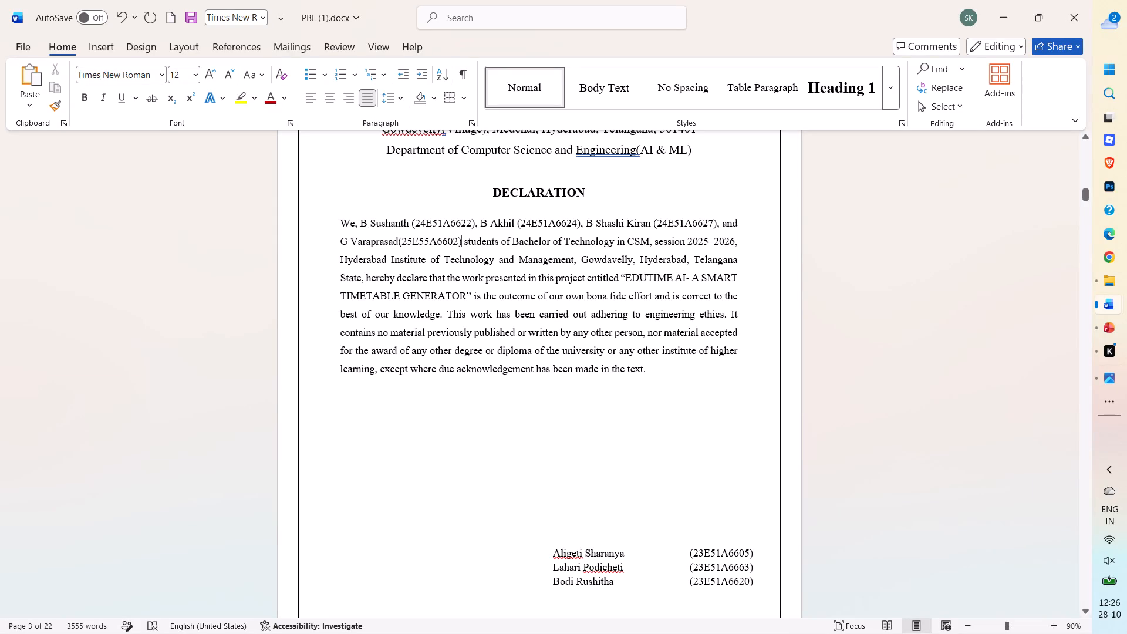
# Replace the quoted project title in the Declaration paragraph with "AI Based Travelling Guide System", copied from the Certificate page.
pyautogui.moveTo(625, 280); pyautogui.dragTo(467, 304)
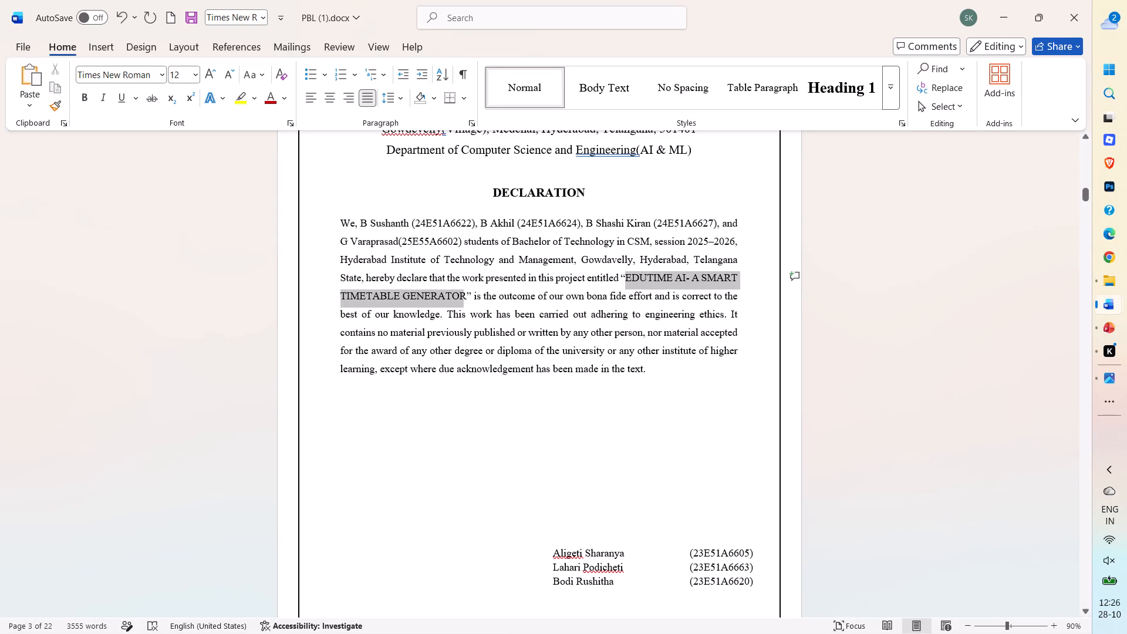
pyautogui.moveTo(467, 304); pyautogui.dragTo(468, 301)
pyautogui.press('BackSpace')
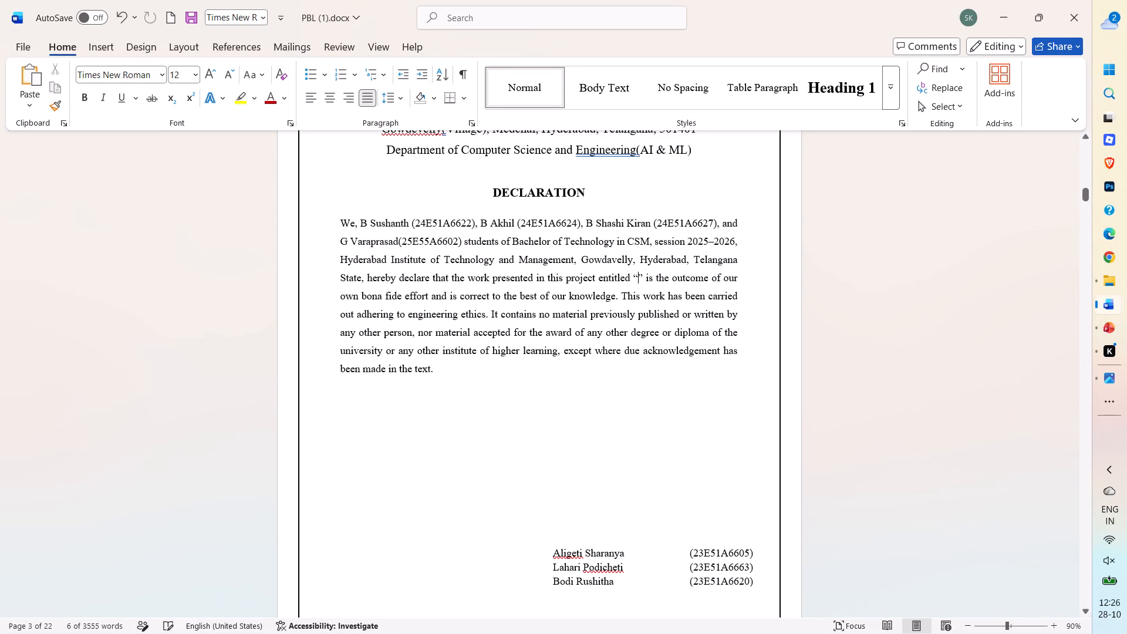
pyautogui.scroll(12, 468, 301)
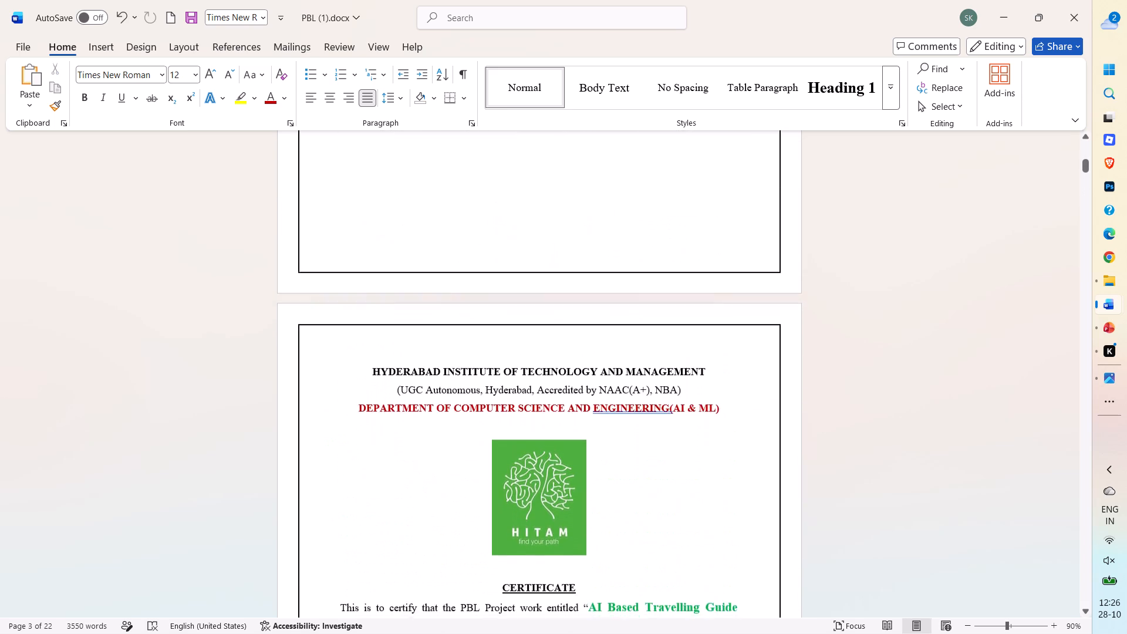
pyautogui.scroll(-1, 468, 301)
pyautogui.scroll(1, 468, 301)
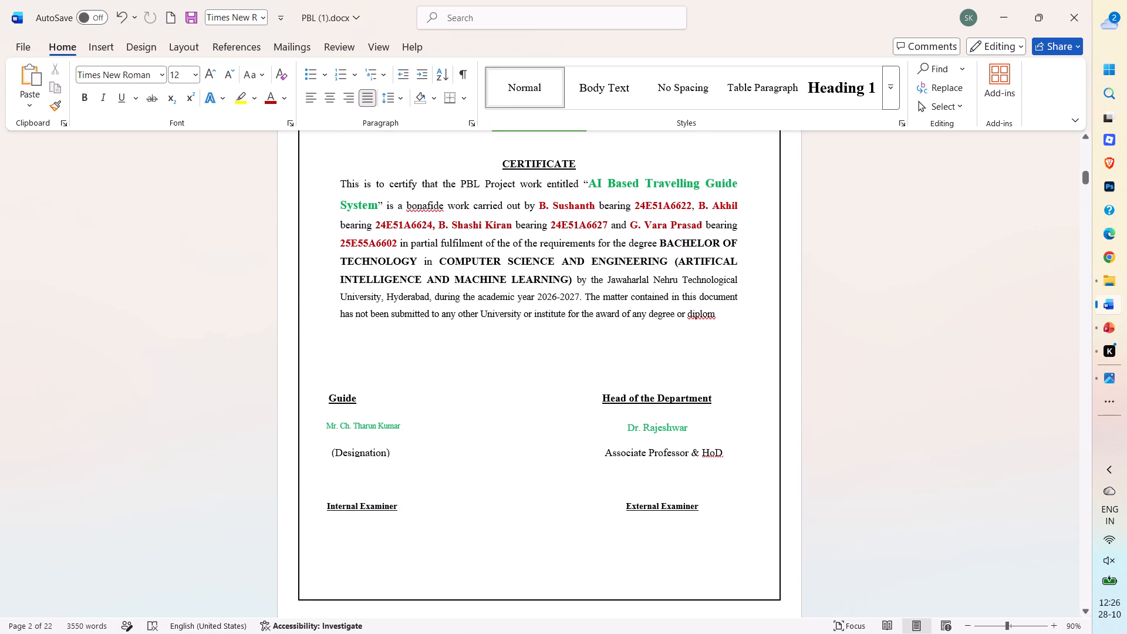
pyautogui.moveTo(588, 184); pyautogui.dragTo(359, 217)
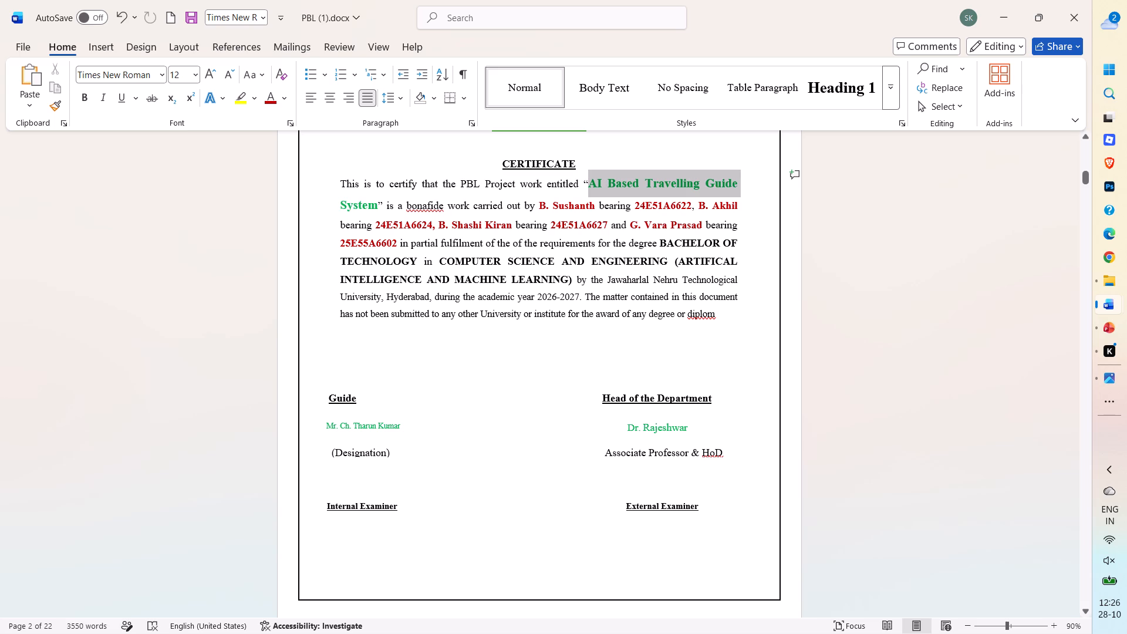
pyautogui.moveTo(359, 217); pyautogui.dragTo(377, 215)
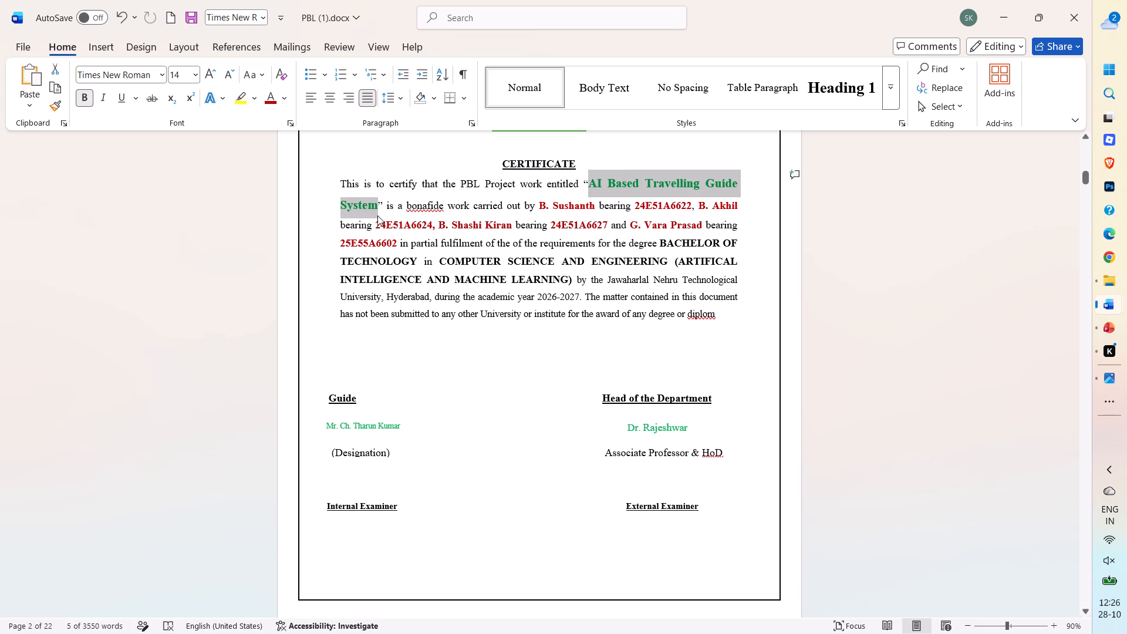
pyautogui.hotkey('ctrl', 'c')
pyautogui.scroll(-9, 377, 215)
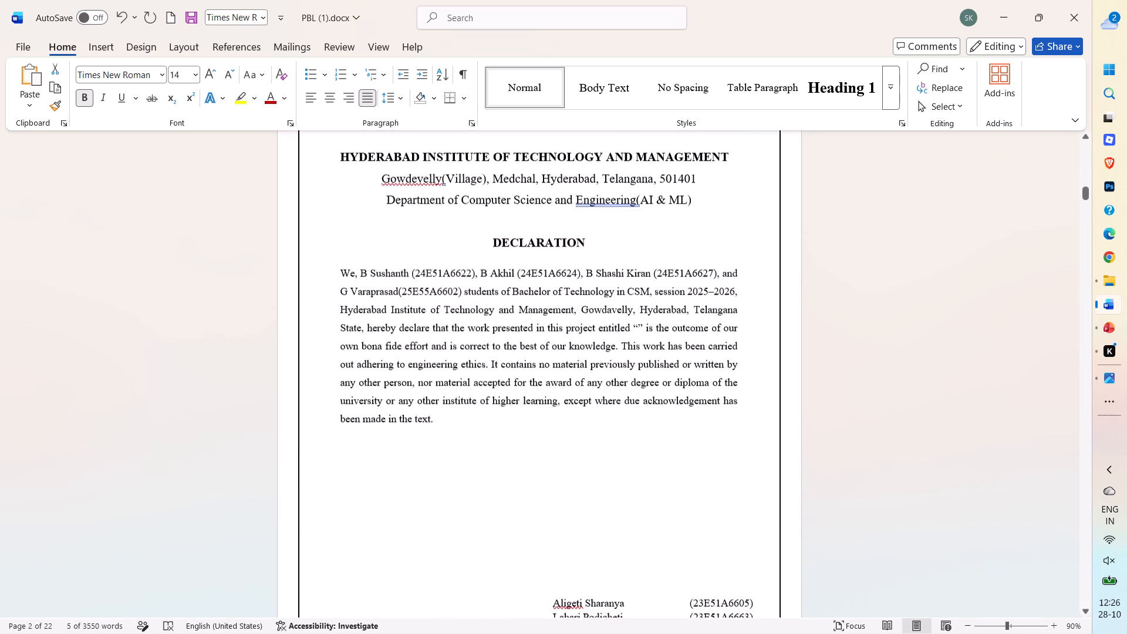
pyautogui.scroll(-1, 377, 215)
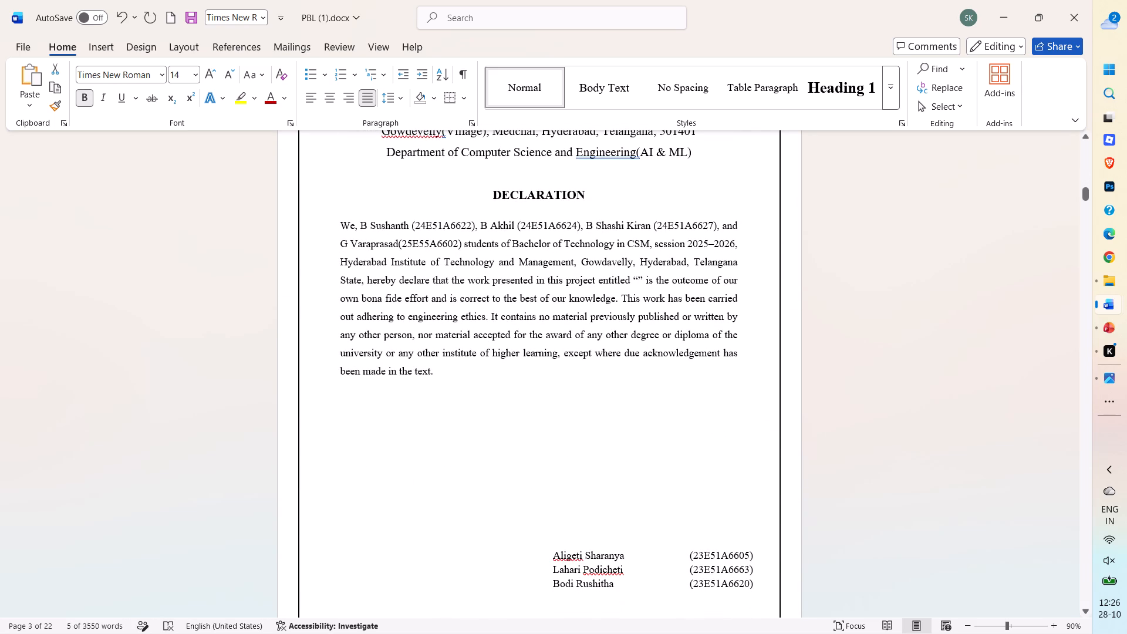
pyautogui.click(638, 279)
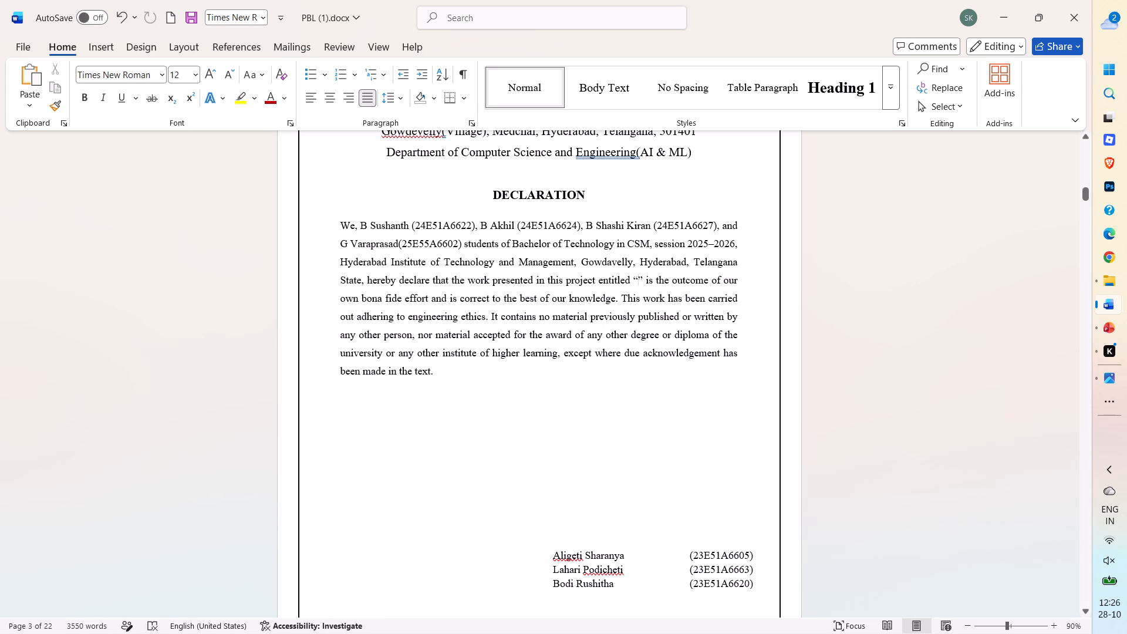
pyautogui.hotkey('ctrl', 'v')
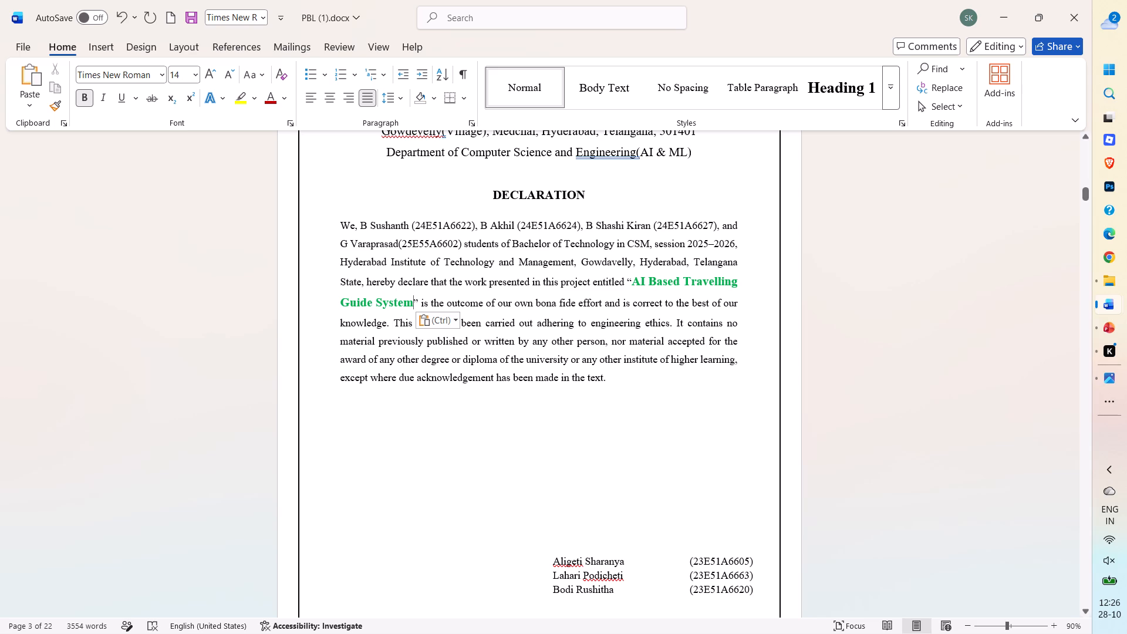
# Change the font colour of the project title "AI Based Travelling Guide System" in the Declaration paragraph to black.
pyautogui.moveTo(632, 282); pyautogui.dragTo(277, 305)
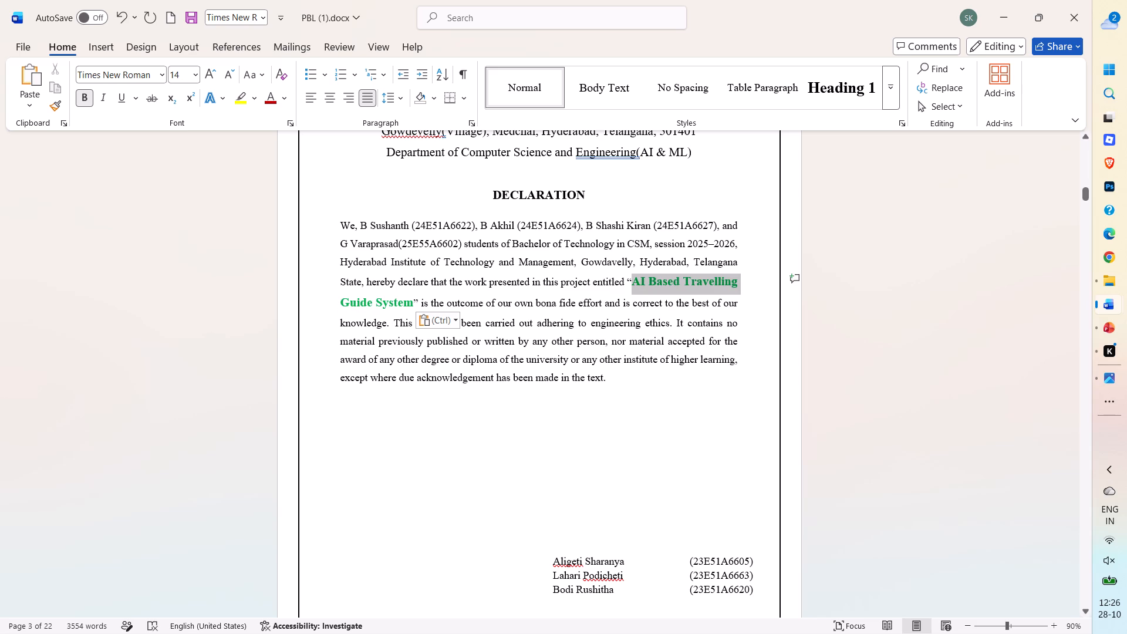
pyautogui.moveTo(277, 305); pyautogui.dragTo(410, 313)
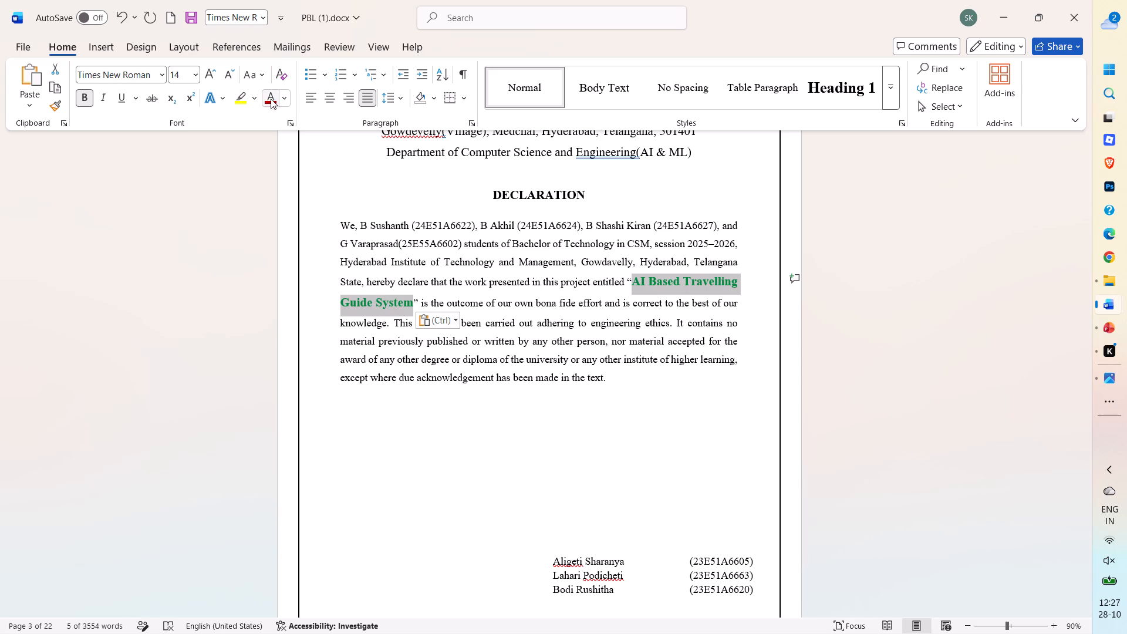
pyautogui.click(288, 100)
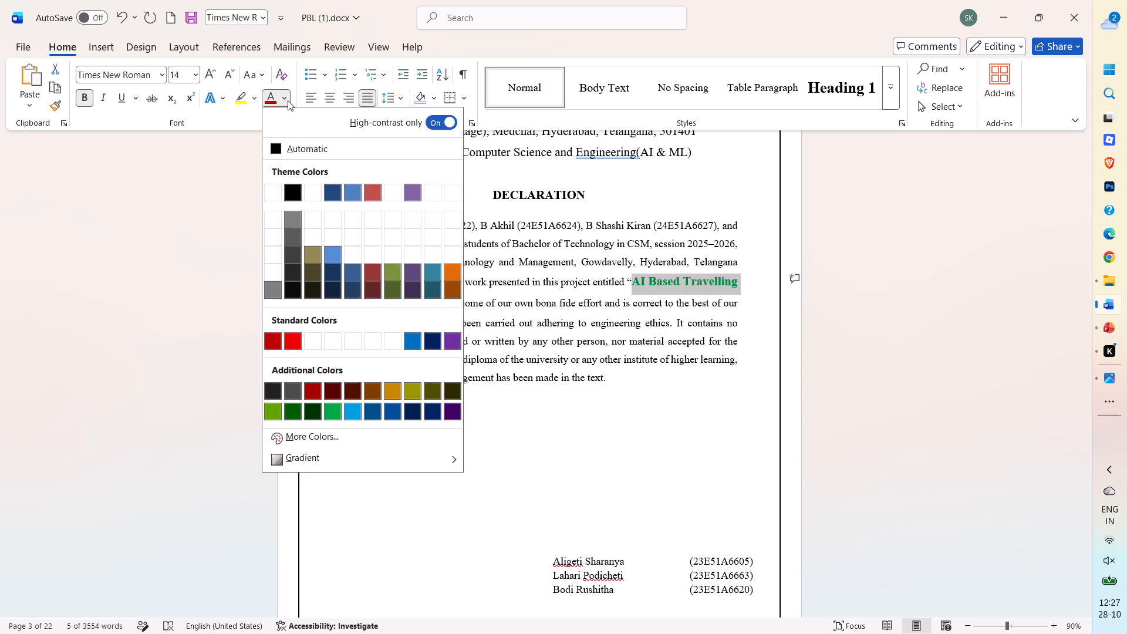
pyautogui.click(291, 192)
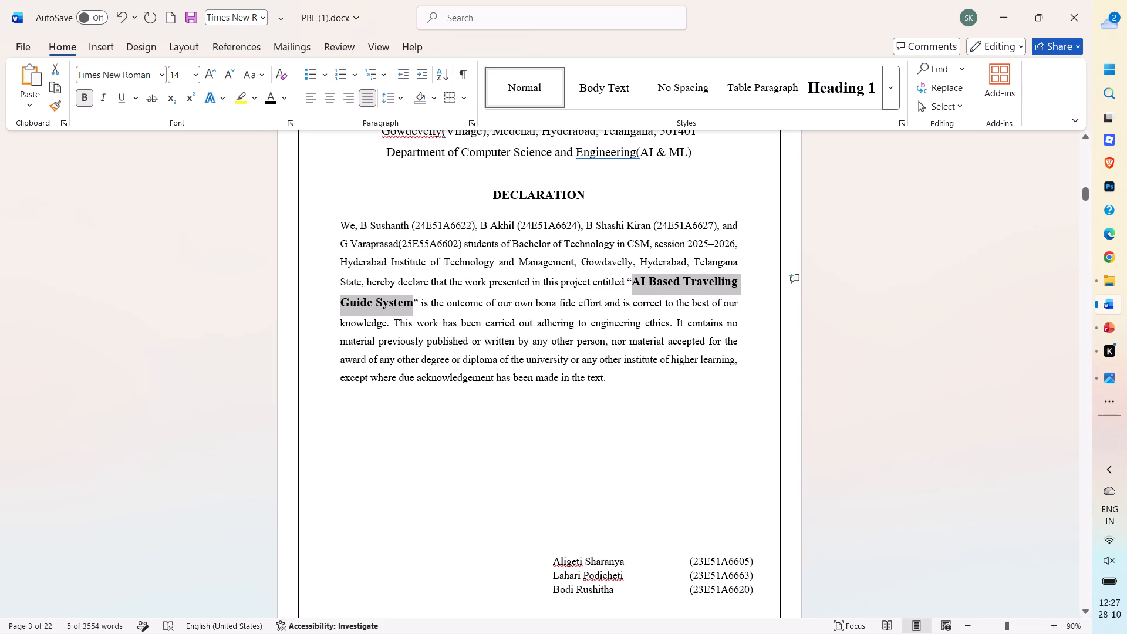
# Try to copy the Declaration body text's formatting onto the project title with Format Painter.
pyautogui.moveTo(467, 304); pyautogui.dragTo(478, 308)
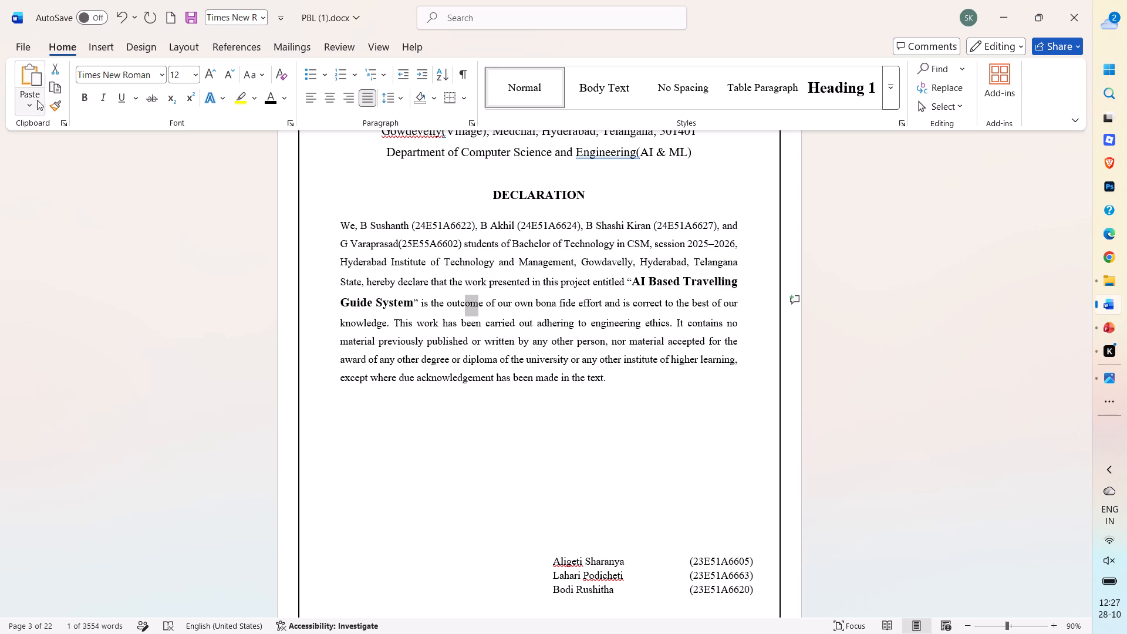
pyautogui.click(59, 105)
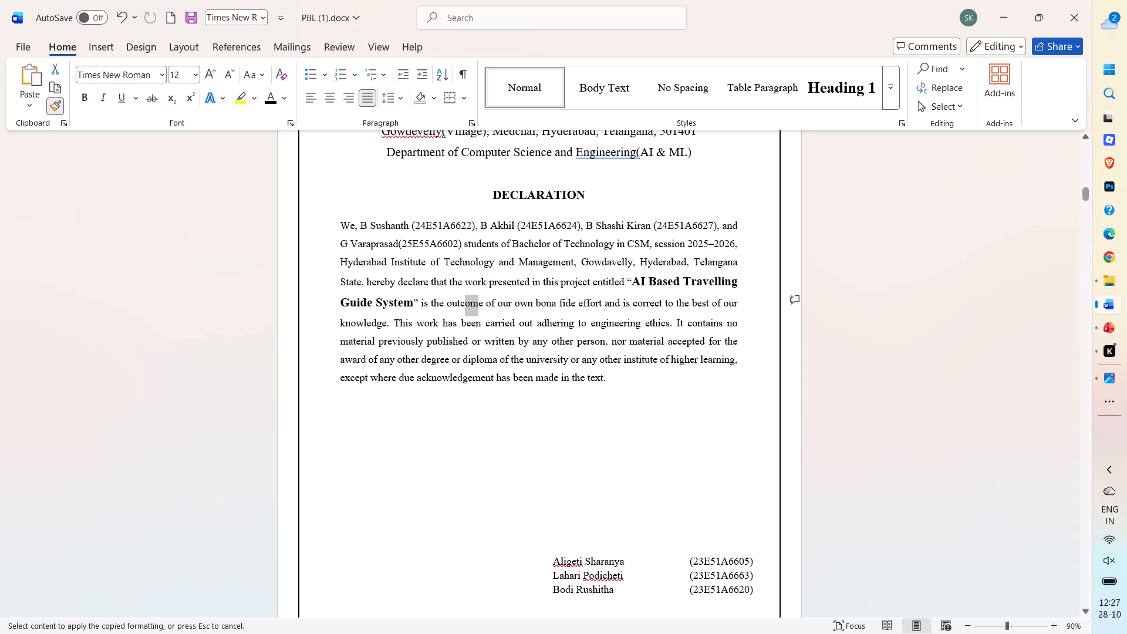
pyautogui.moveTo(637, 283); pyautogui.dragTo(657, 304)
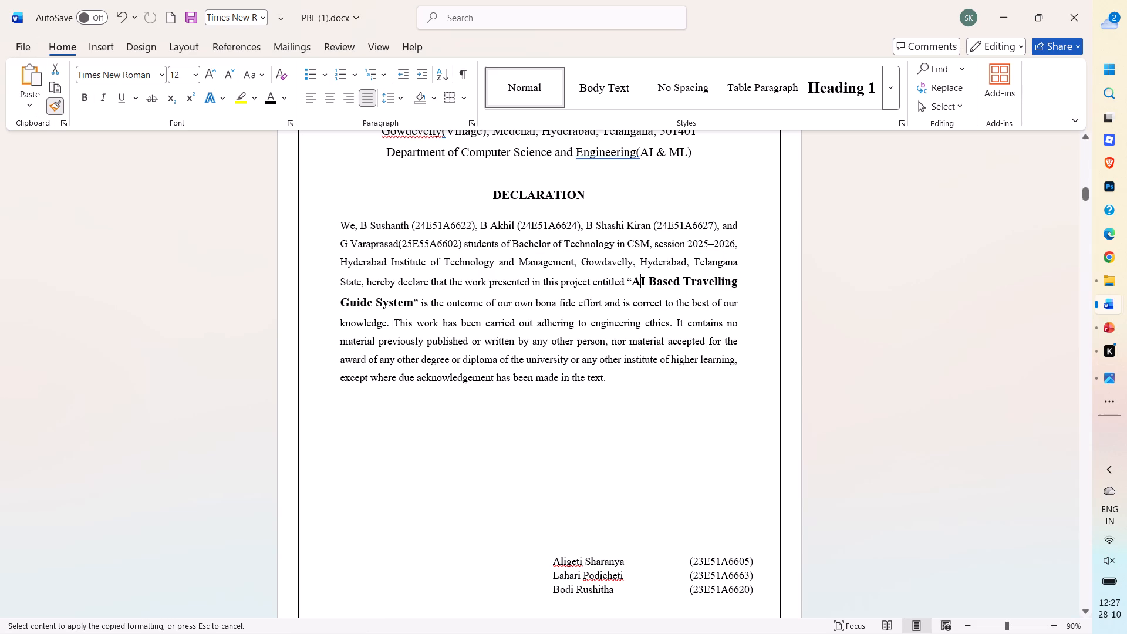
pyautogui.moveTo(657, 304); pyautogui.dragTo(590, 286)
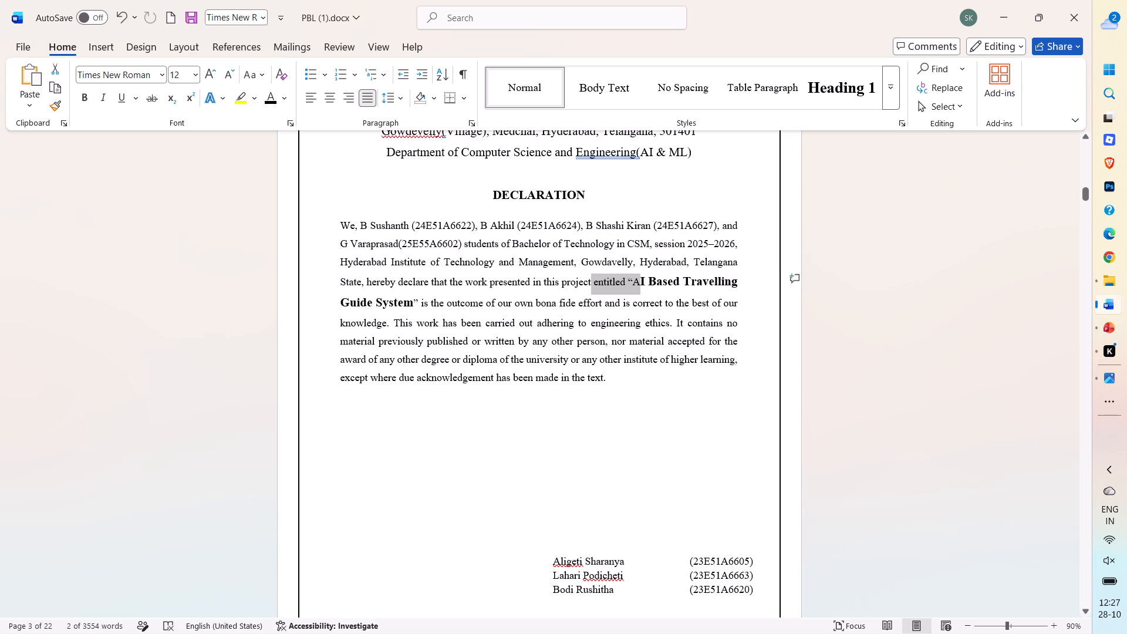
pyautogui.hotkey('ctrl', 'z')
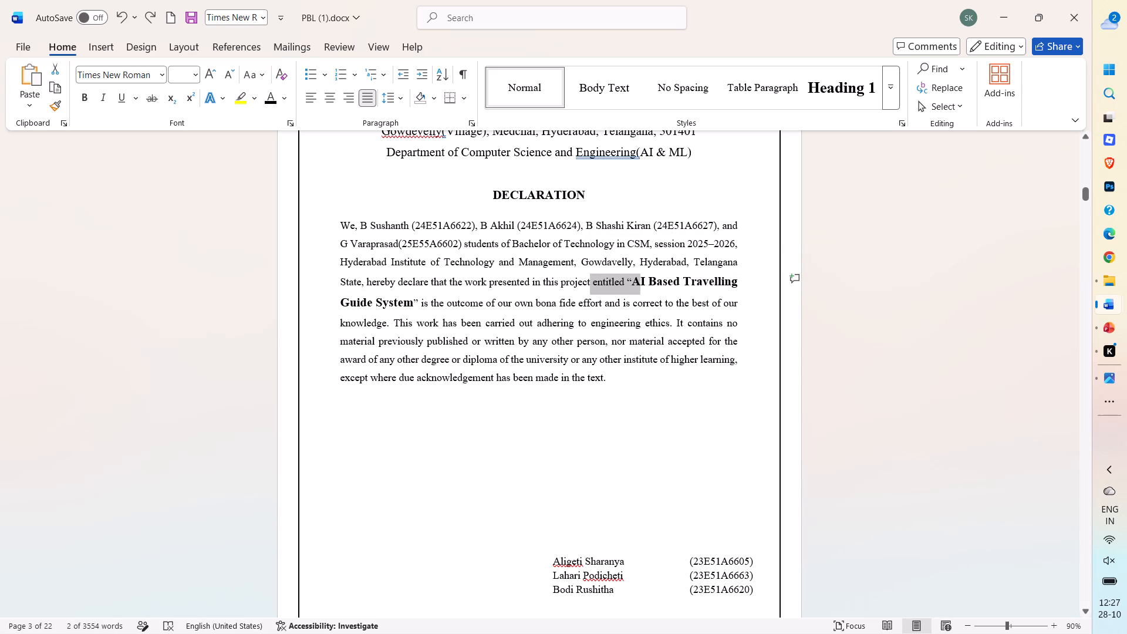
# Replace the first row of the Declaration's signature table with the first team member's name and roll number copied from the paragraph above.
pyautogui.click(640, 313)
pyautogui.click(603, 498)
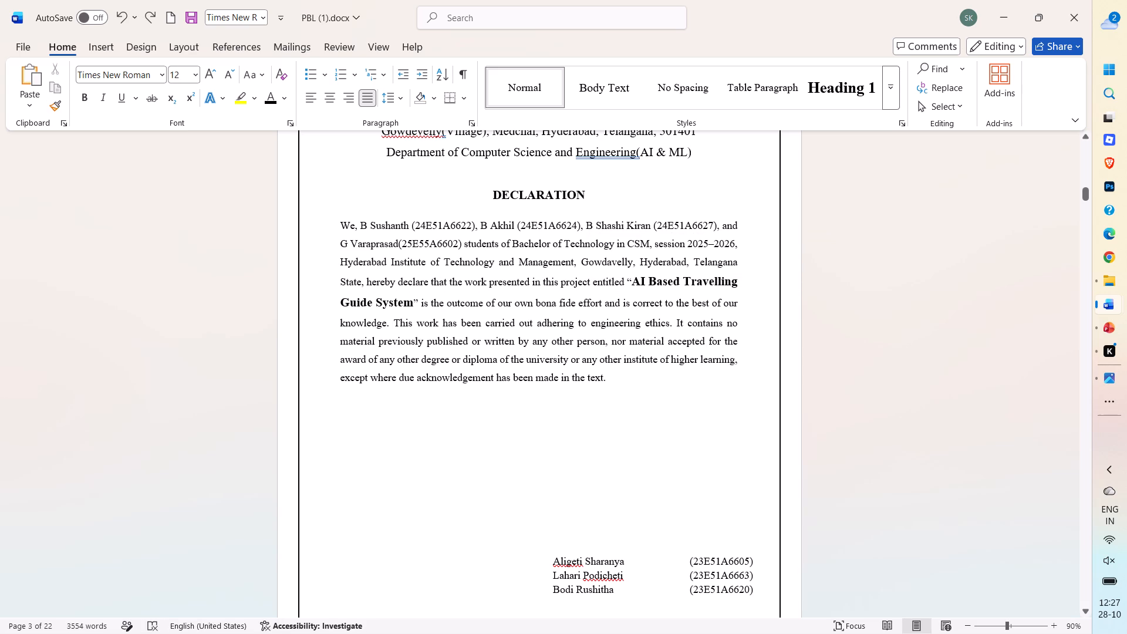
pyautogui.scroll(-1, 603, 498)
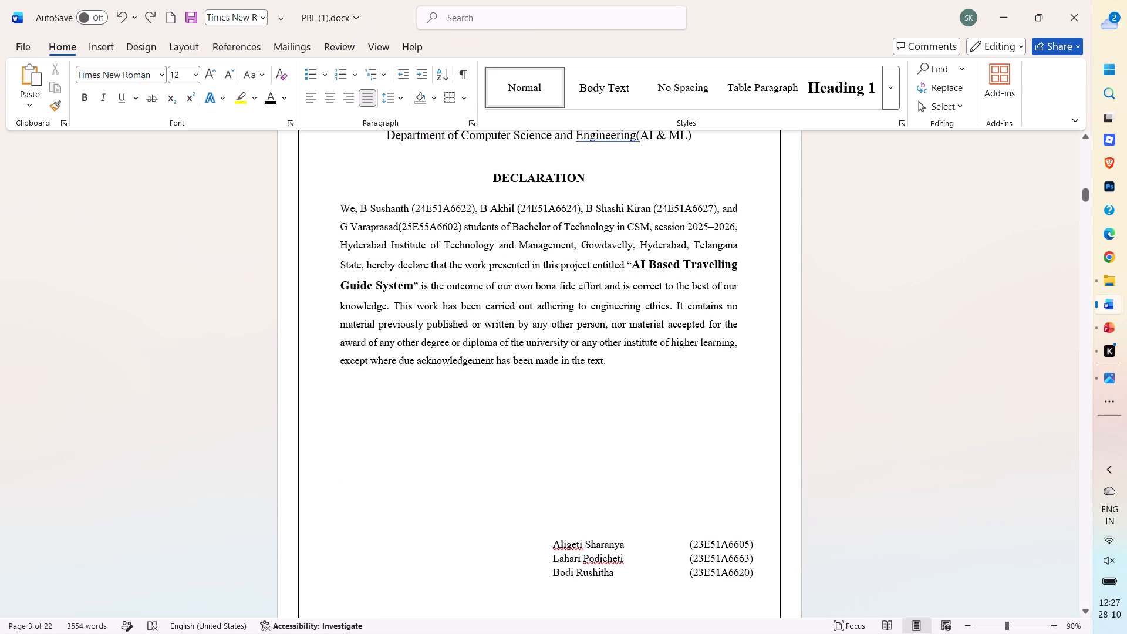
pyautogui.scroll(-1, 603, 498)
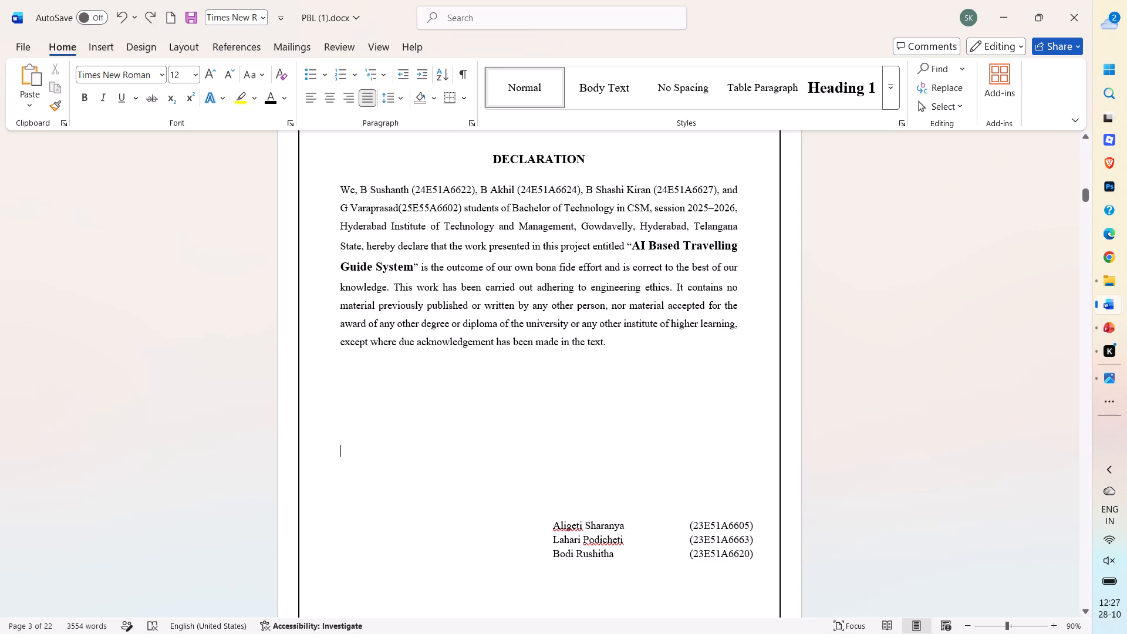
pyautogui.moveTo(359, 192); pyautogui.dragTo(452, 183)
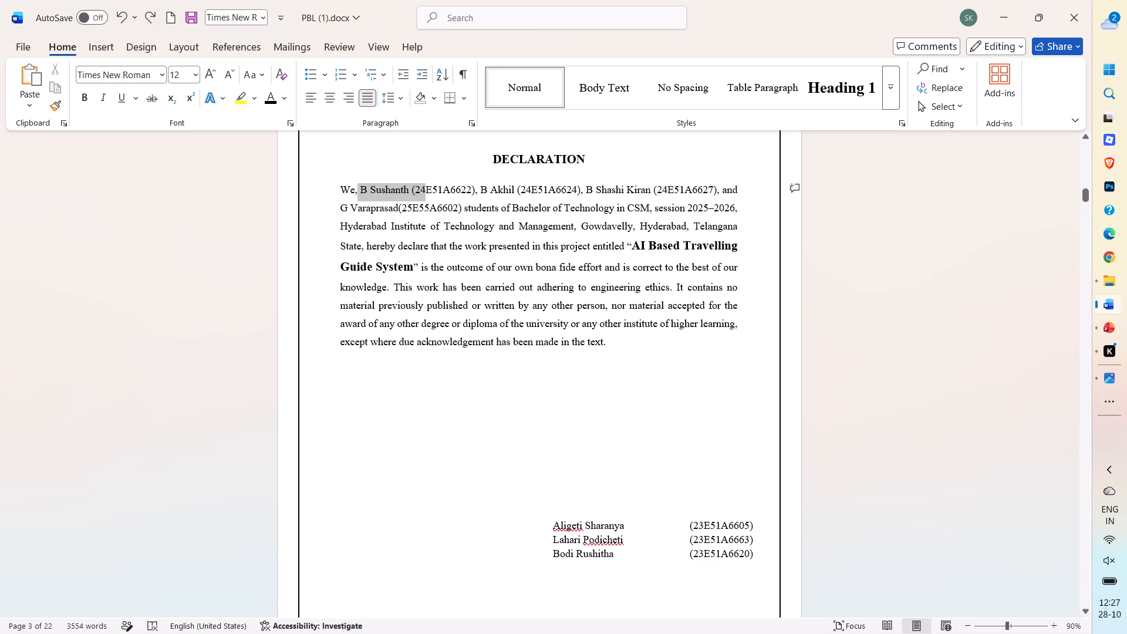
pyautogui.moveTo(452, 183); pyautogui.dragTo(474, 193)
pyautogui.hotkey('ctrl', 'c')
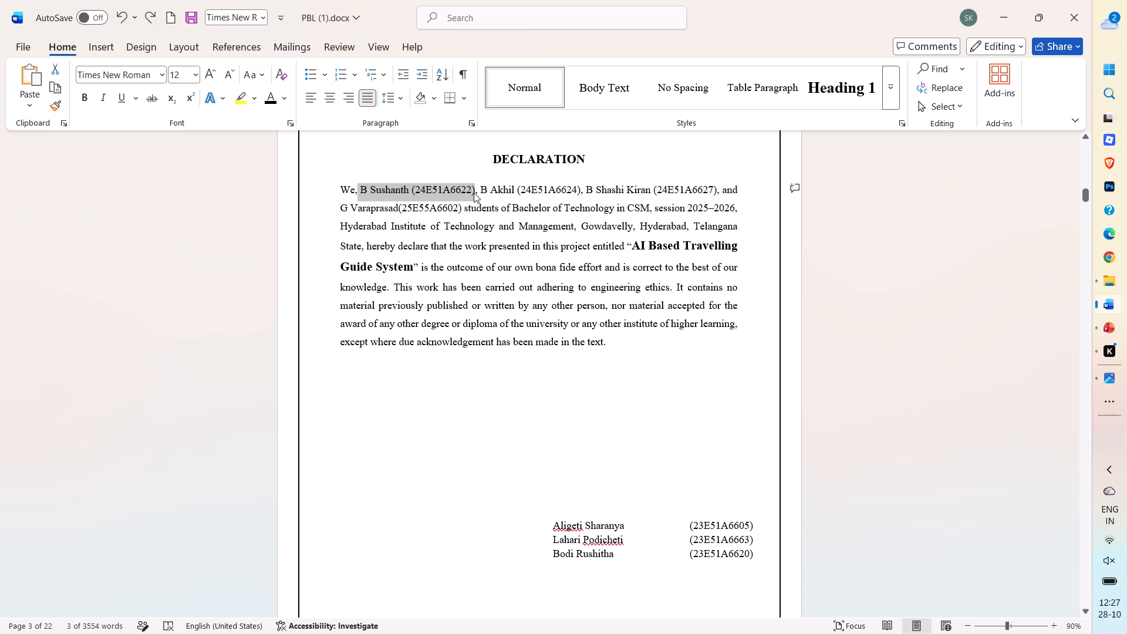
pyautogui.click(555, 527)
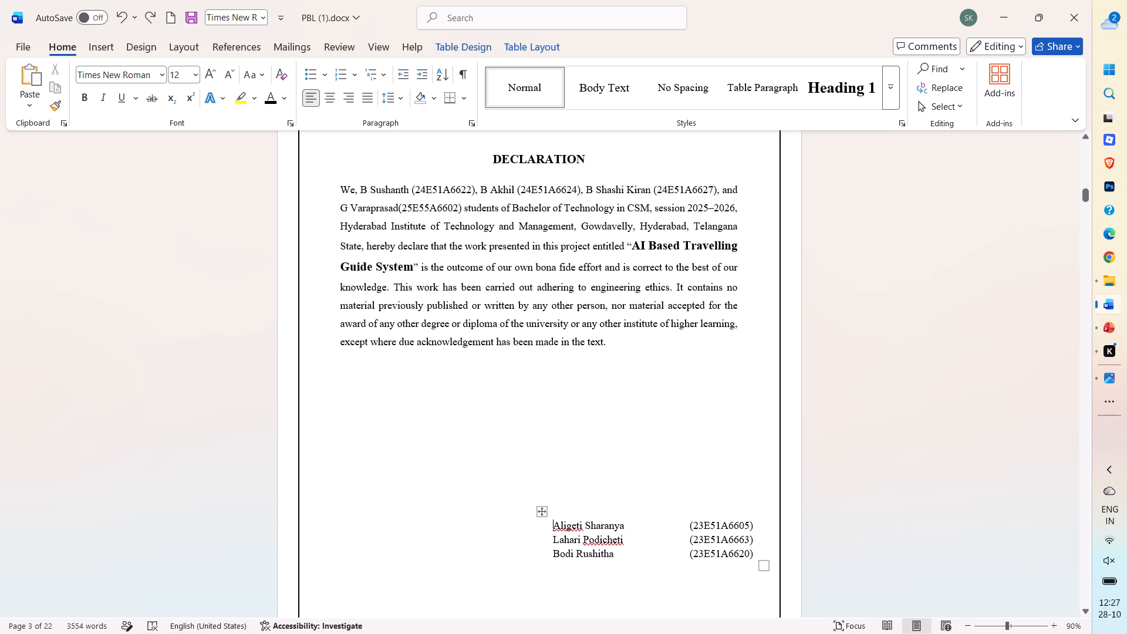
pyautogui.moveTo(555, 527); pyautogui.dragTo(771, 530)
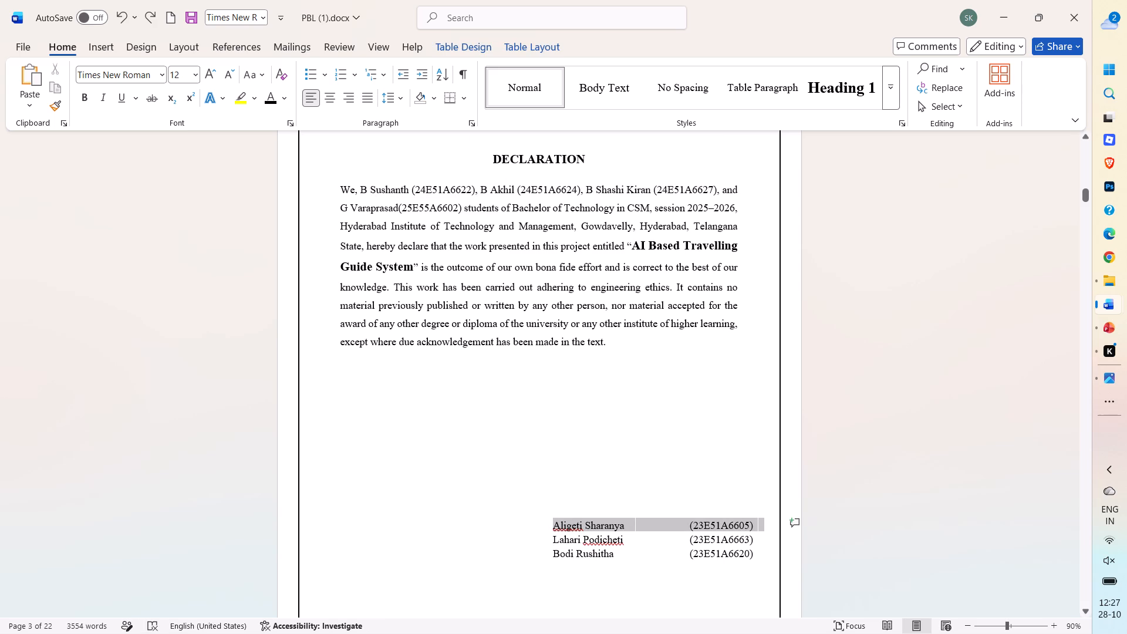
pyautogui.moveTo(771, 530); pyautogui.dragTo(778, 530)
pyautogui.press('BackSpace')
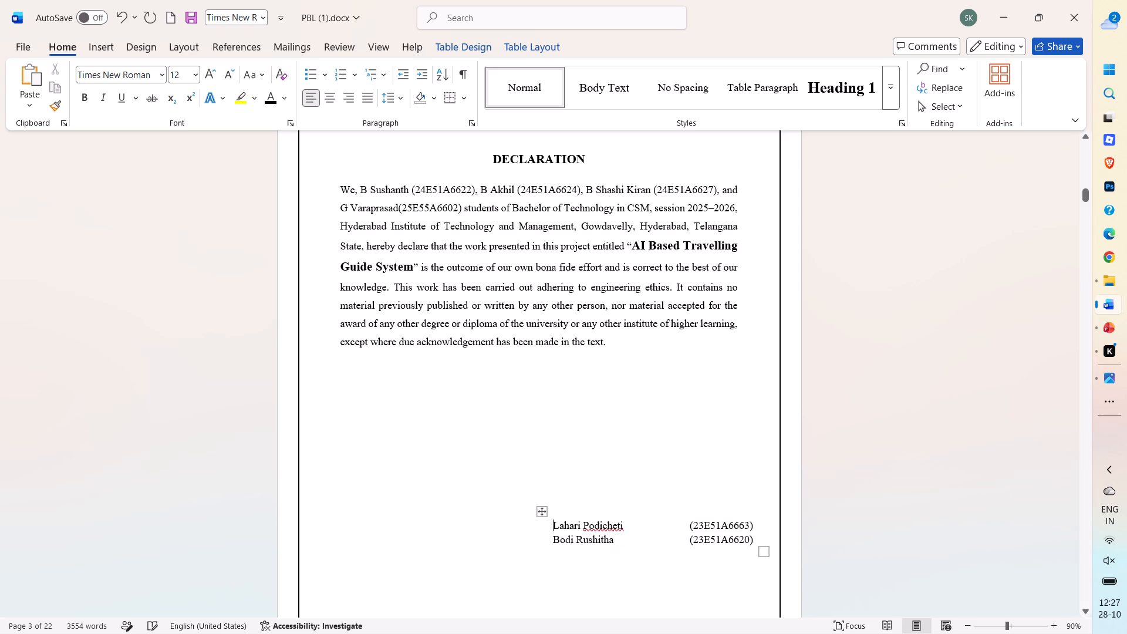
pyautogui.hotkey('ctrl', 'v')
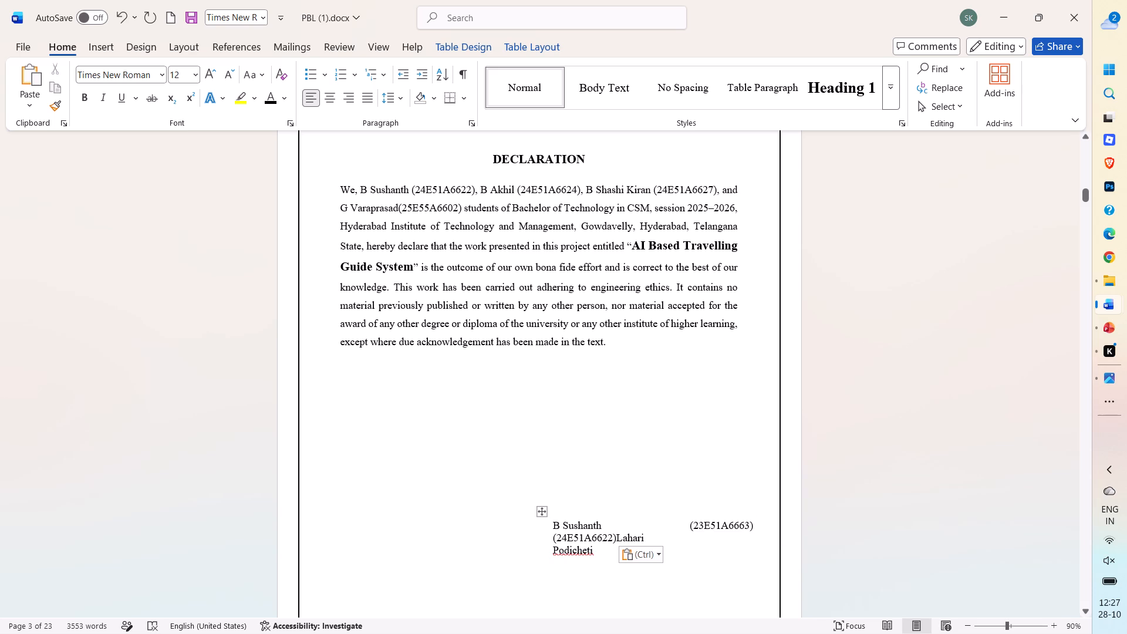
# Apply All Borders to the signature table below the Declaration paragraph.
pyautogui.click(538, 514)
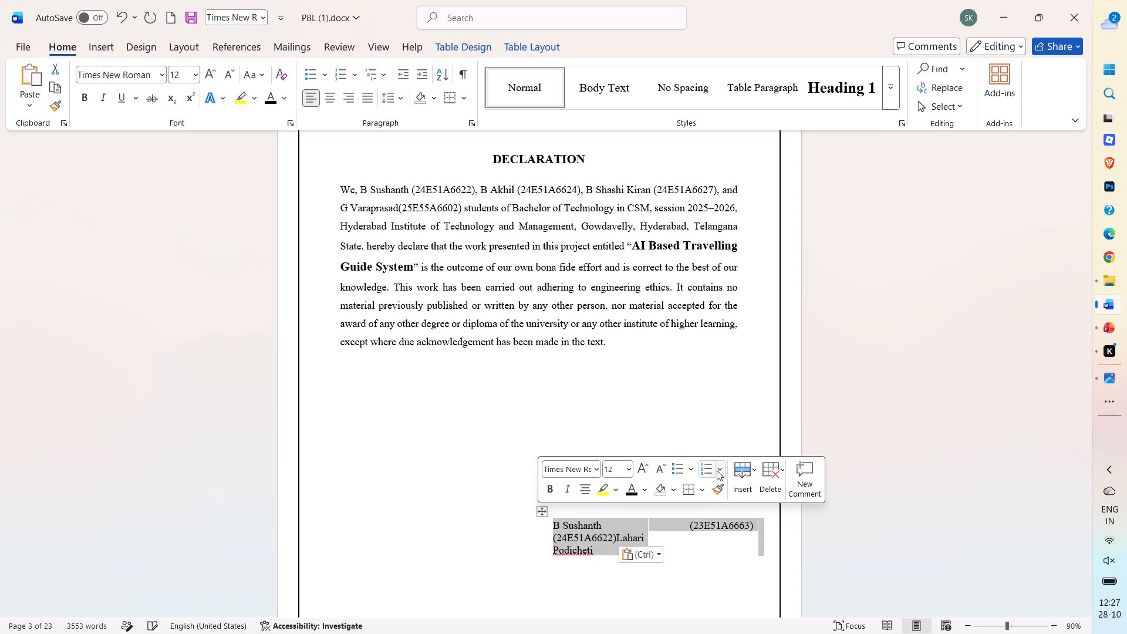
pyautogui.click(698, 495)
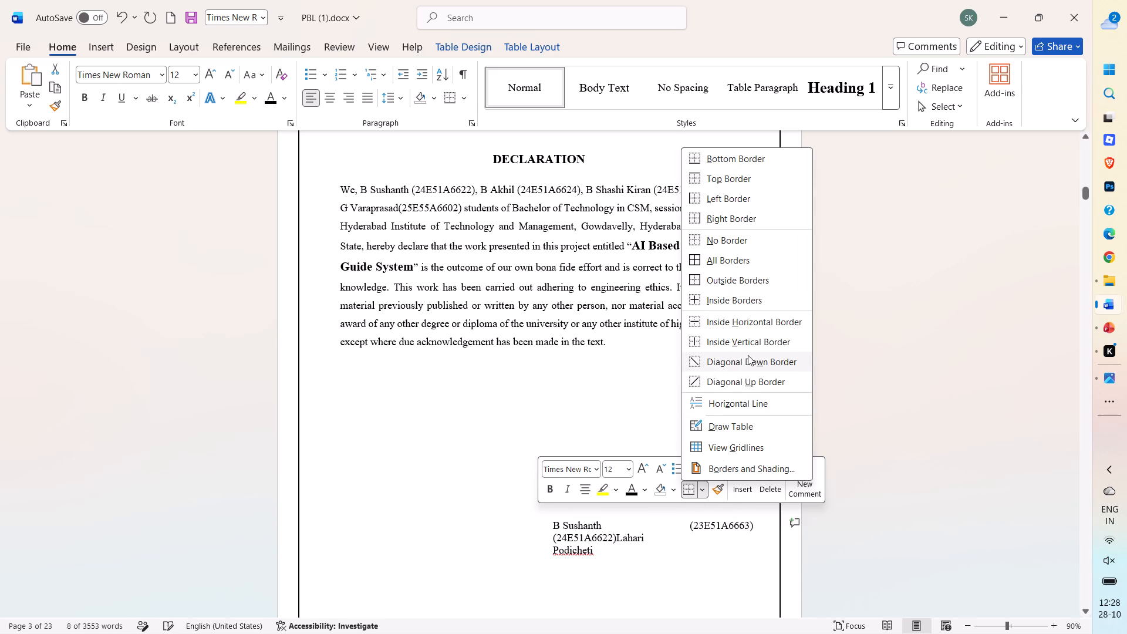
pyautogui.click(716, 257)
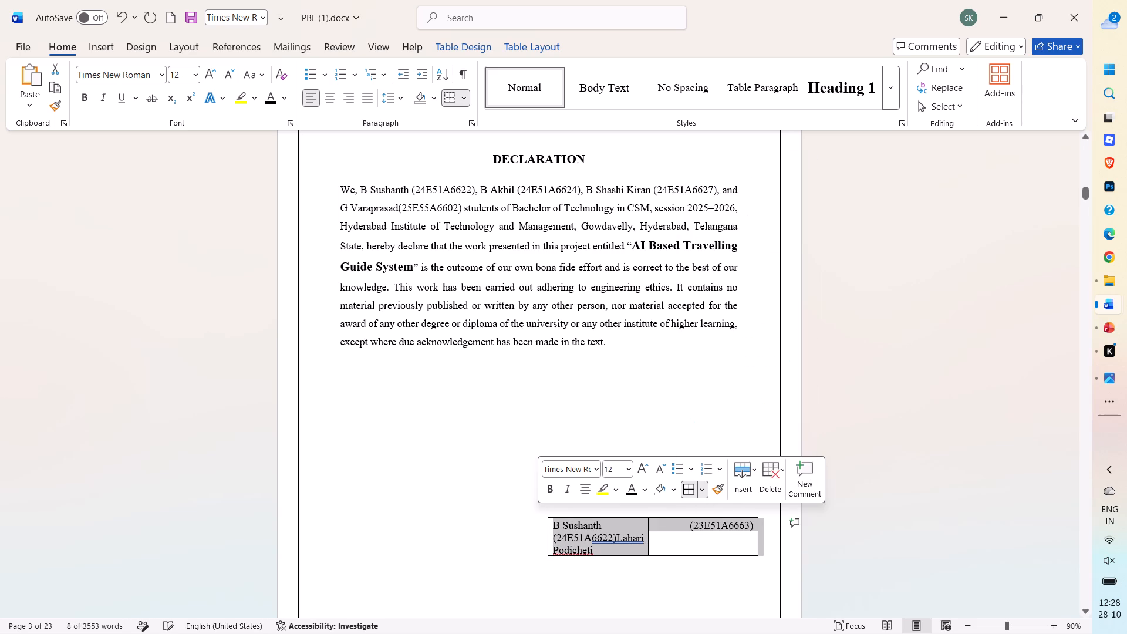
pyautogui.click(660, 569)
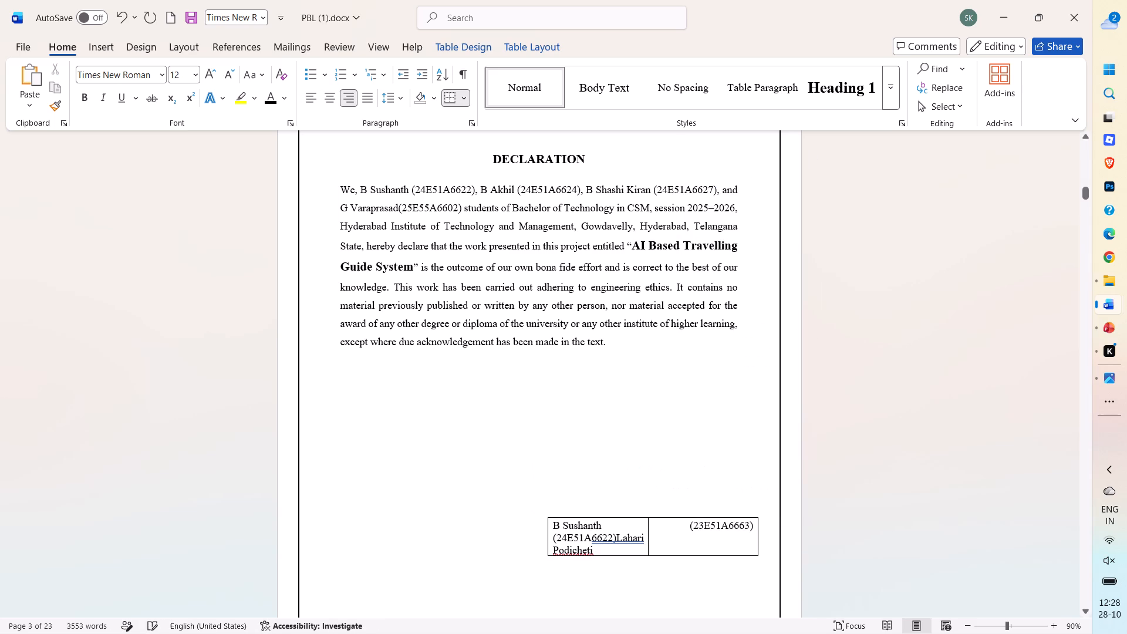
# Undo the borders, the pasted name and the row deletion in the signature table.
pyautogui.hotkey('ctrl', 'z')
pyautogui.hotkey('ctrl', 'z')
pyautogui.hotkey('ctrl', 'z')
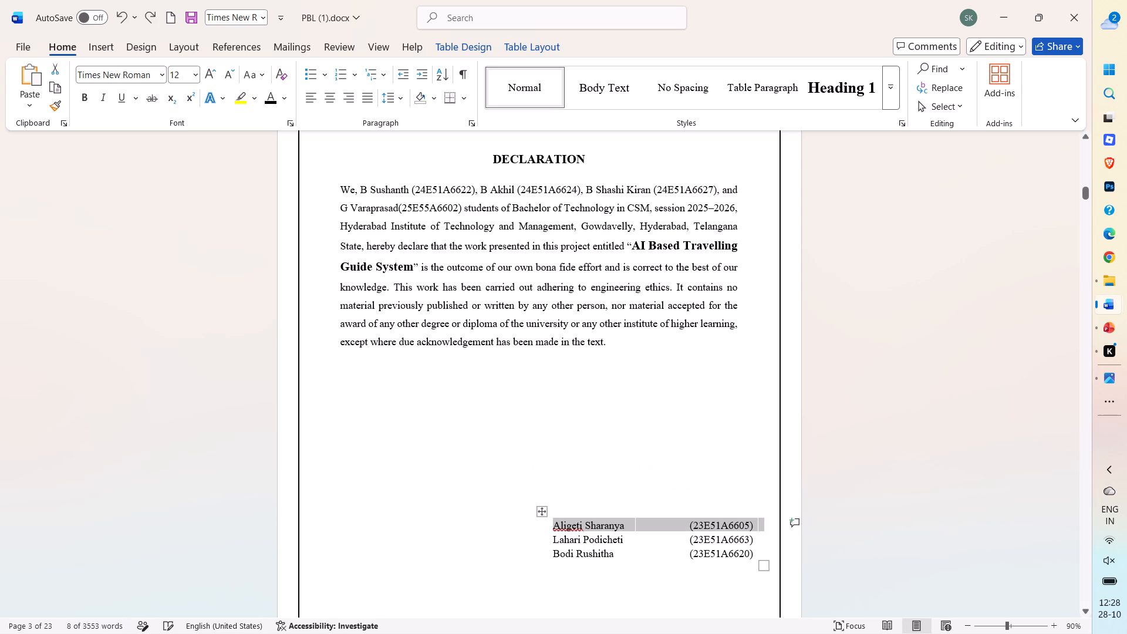
# Apply All Borders to the whole three-row signature table below the Declaration paragraph.
pyautogui.click(538, 517)
pyautogui.click(543, 514)
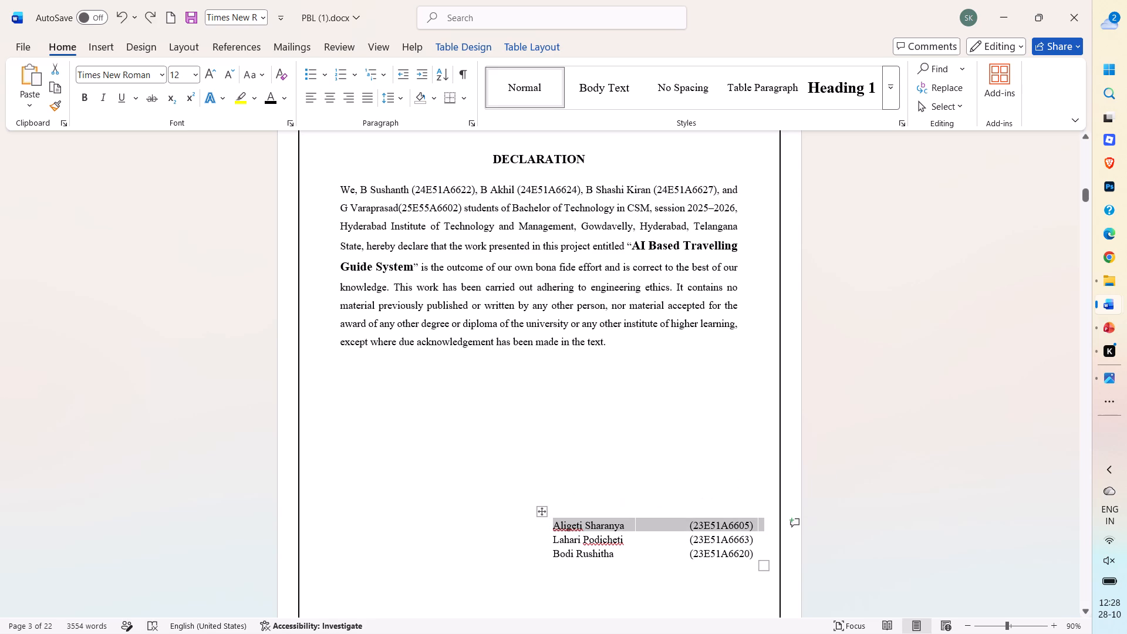
pyautogui.click(710, 486)
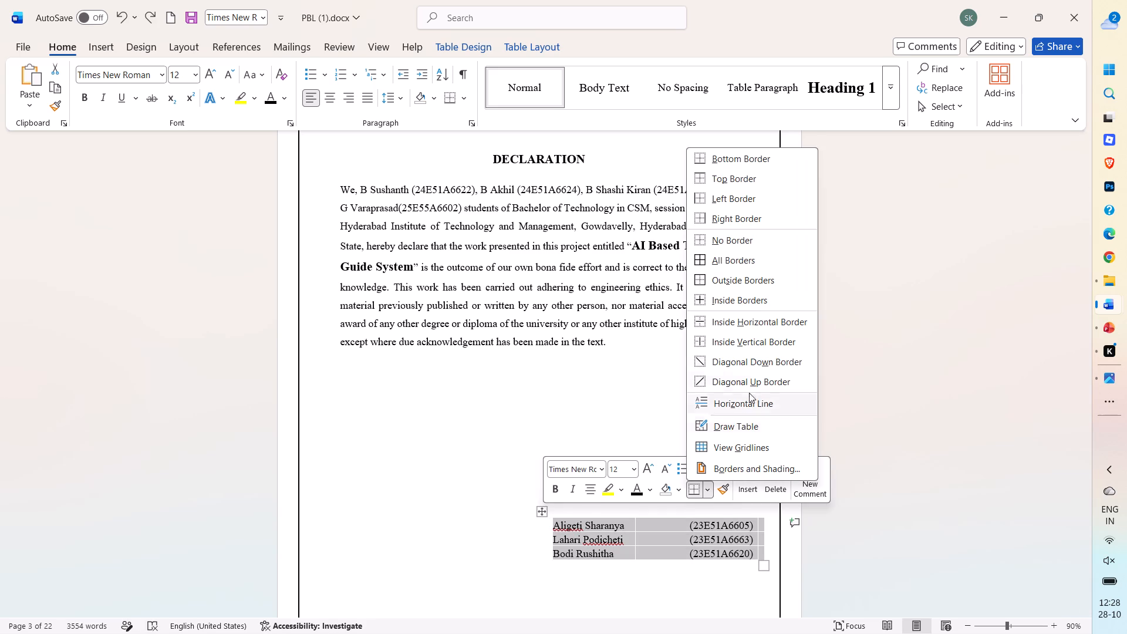
pyautogui.click(741, 261)
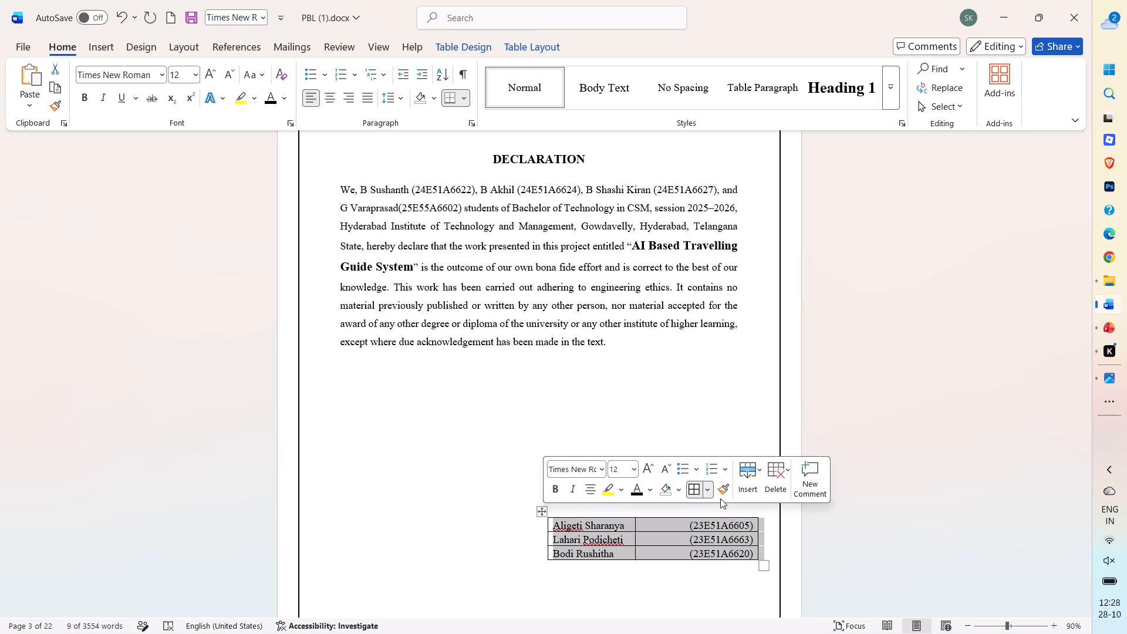
pyautogui.click(713, 531)
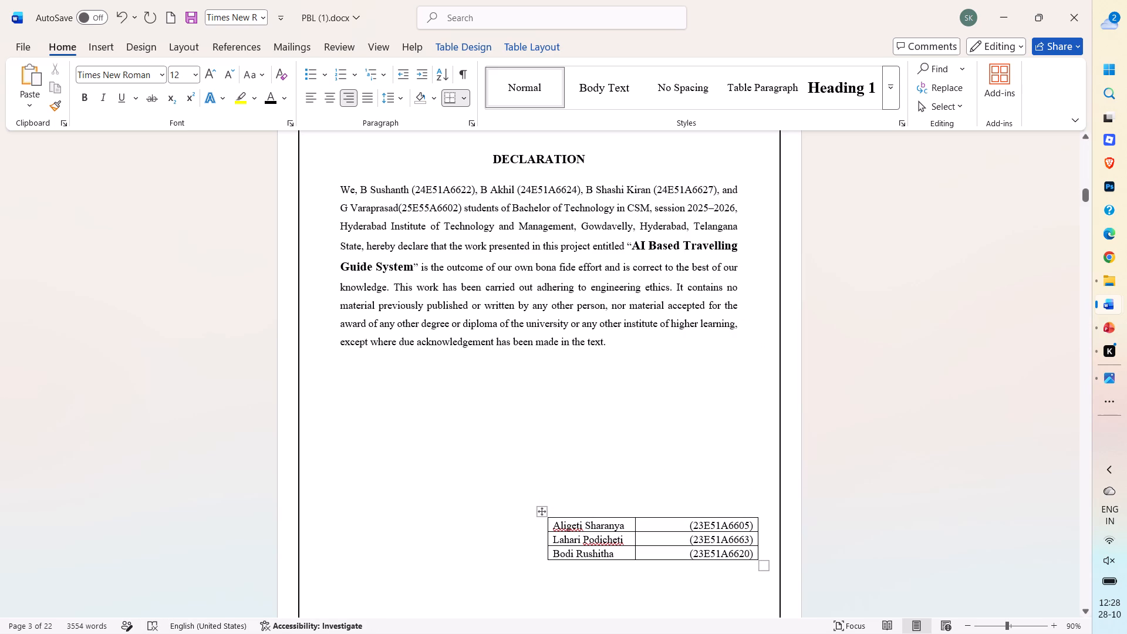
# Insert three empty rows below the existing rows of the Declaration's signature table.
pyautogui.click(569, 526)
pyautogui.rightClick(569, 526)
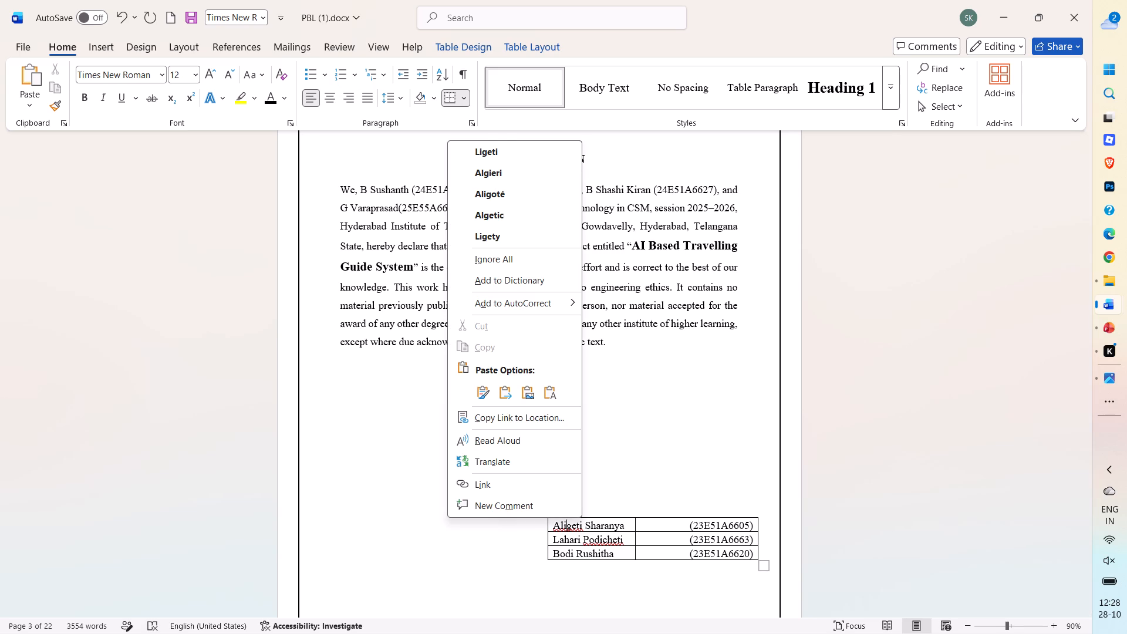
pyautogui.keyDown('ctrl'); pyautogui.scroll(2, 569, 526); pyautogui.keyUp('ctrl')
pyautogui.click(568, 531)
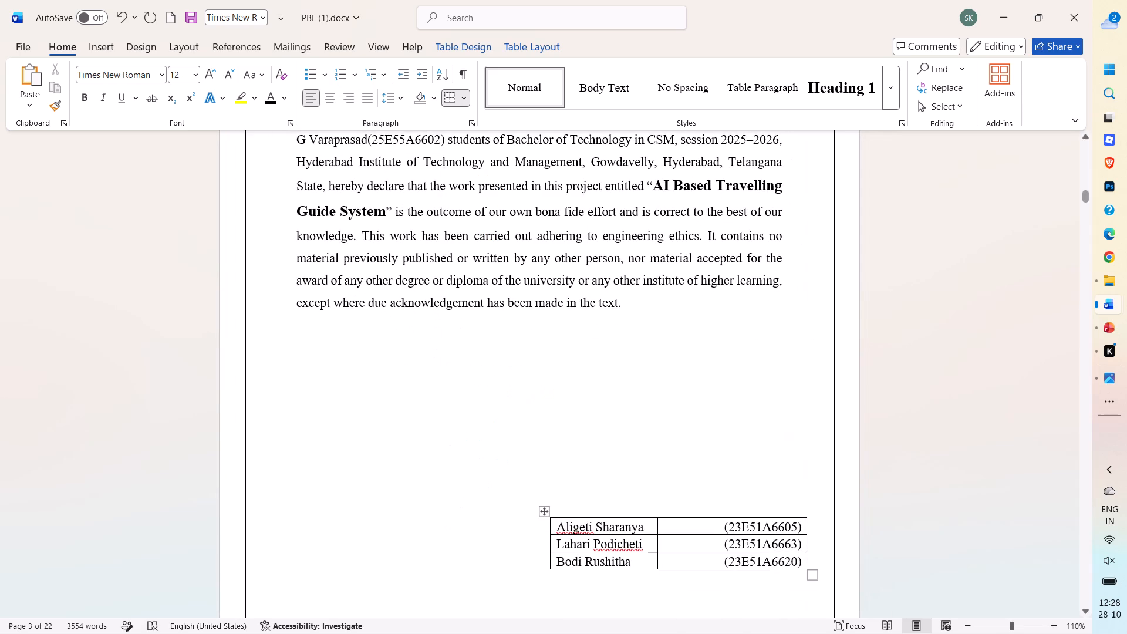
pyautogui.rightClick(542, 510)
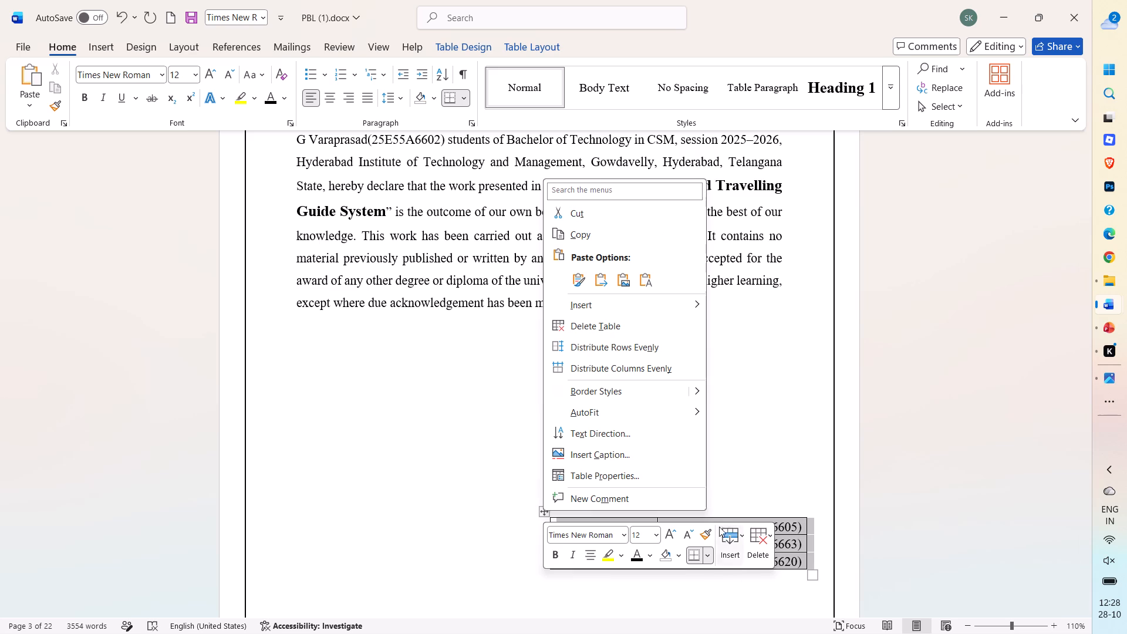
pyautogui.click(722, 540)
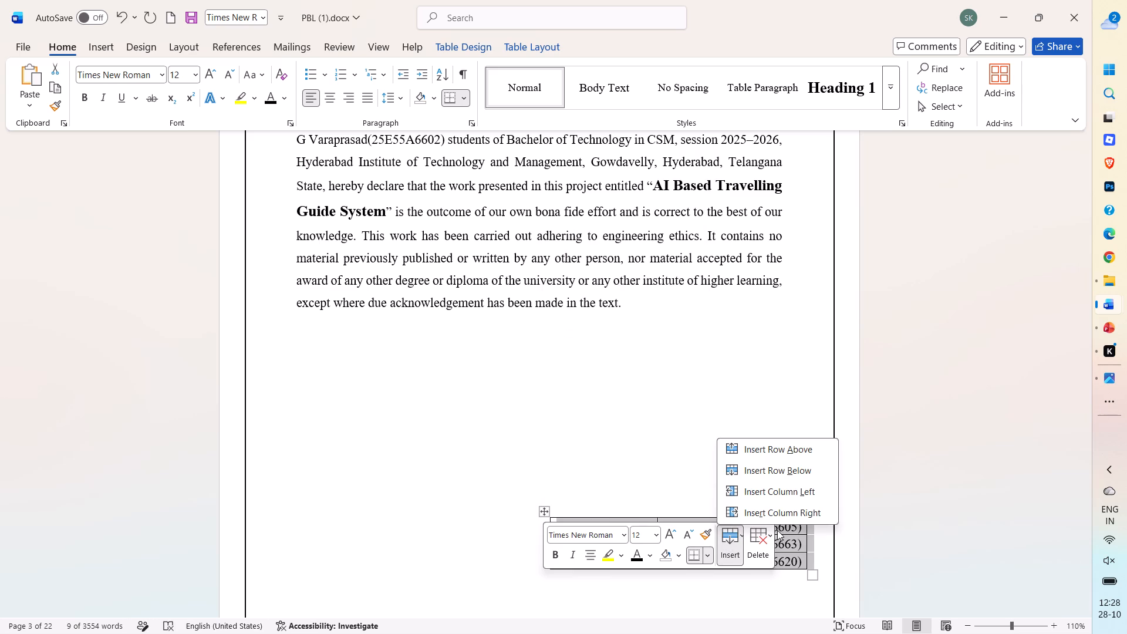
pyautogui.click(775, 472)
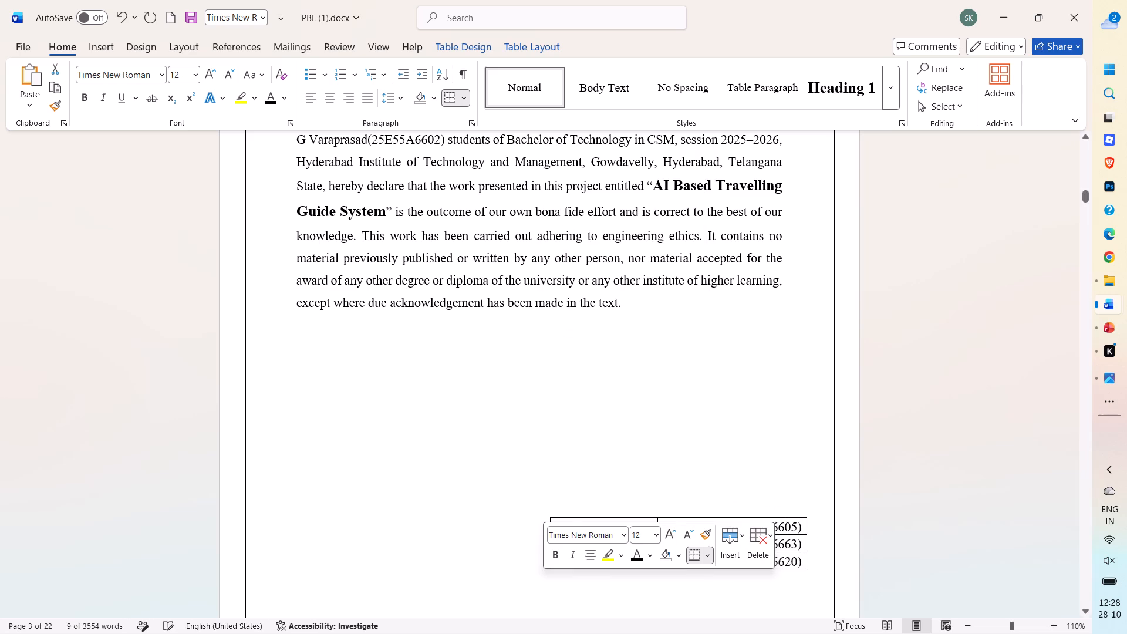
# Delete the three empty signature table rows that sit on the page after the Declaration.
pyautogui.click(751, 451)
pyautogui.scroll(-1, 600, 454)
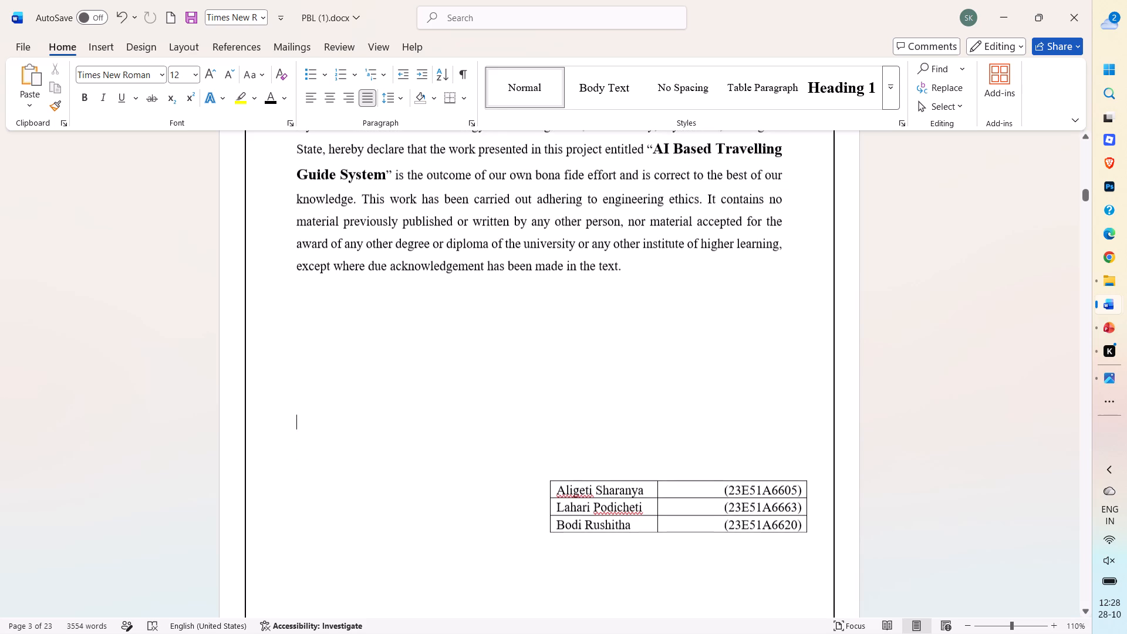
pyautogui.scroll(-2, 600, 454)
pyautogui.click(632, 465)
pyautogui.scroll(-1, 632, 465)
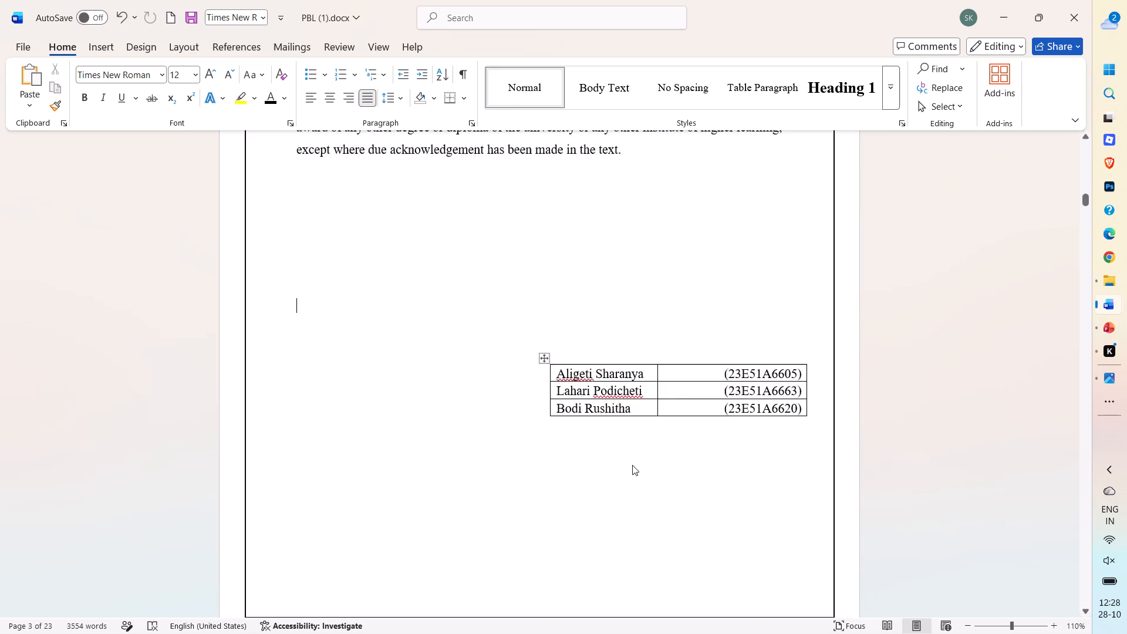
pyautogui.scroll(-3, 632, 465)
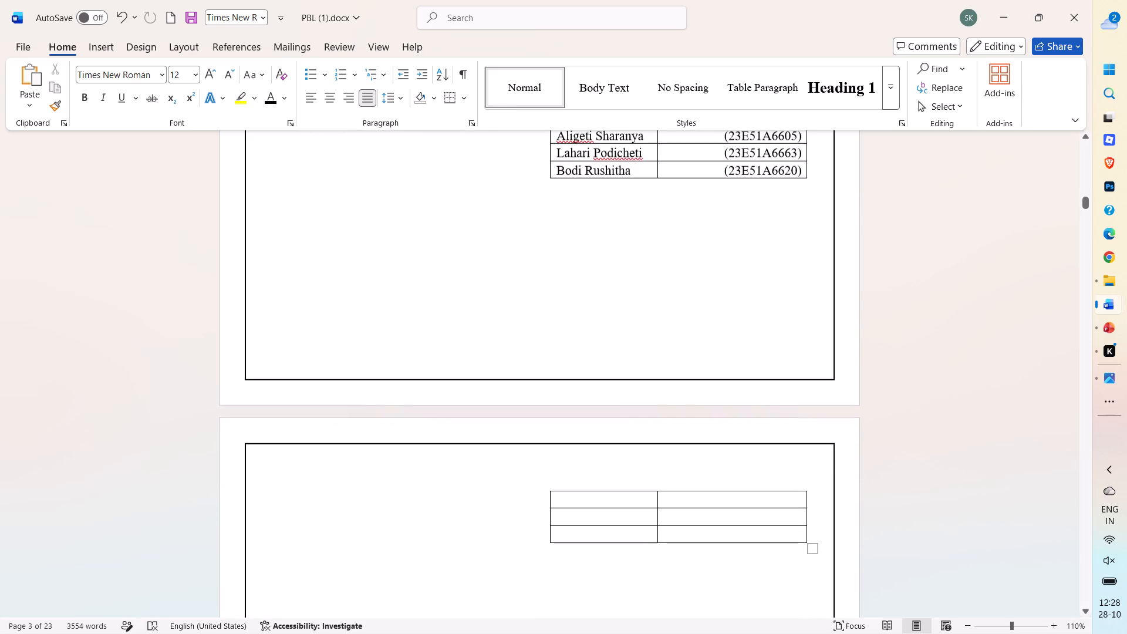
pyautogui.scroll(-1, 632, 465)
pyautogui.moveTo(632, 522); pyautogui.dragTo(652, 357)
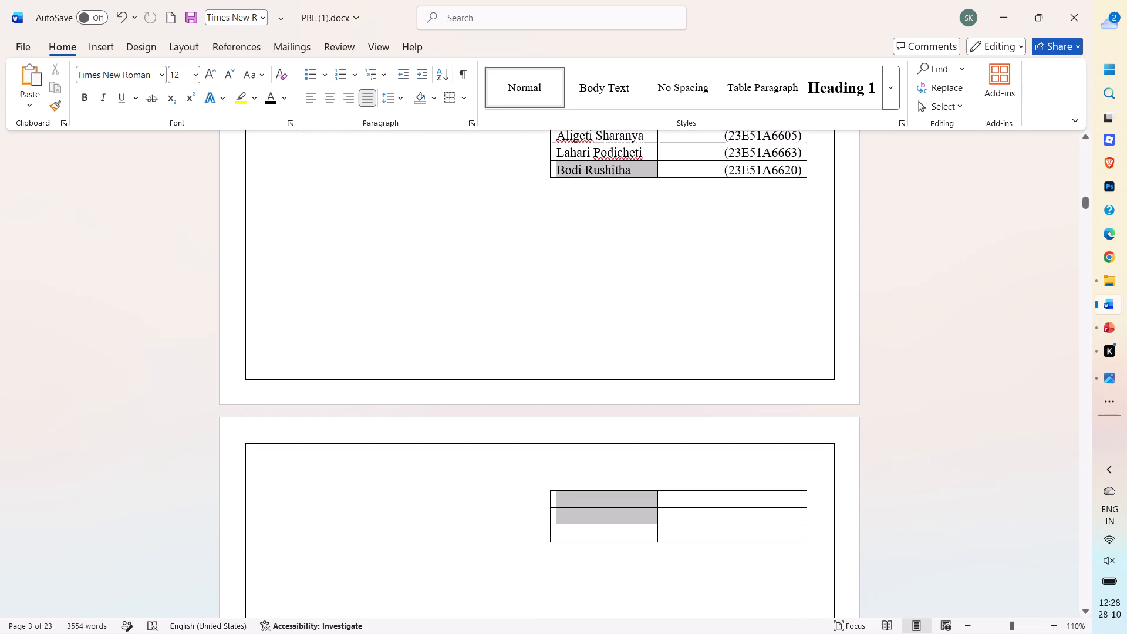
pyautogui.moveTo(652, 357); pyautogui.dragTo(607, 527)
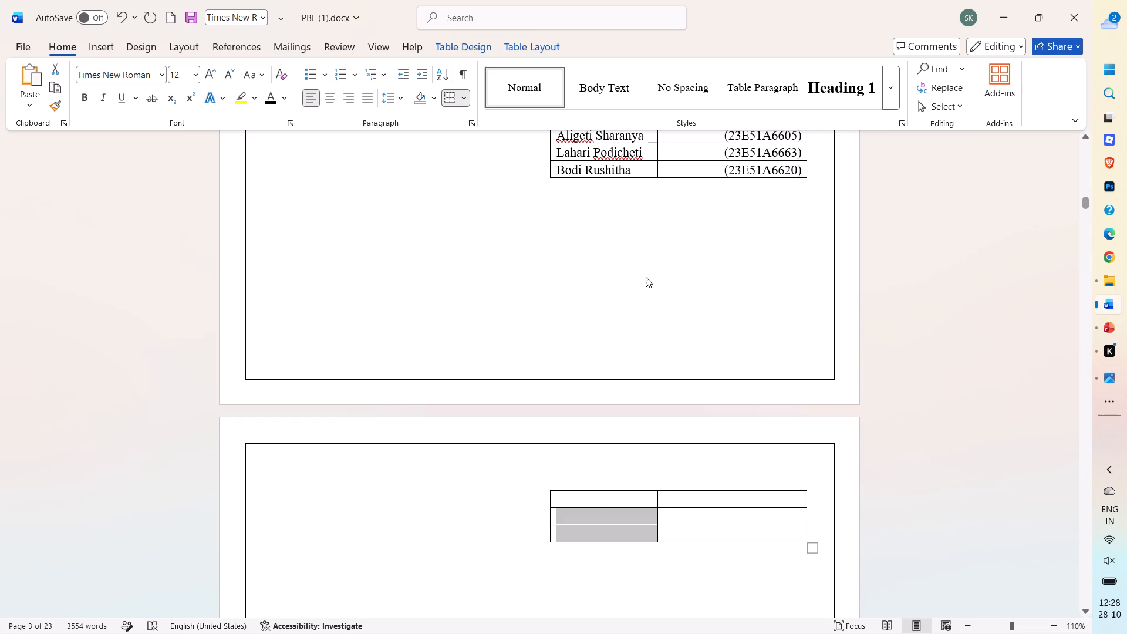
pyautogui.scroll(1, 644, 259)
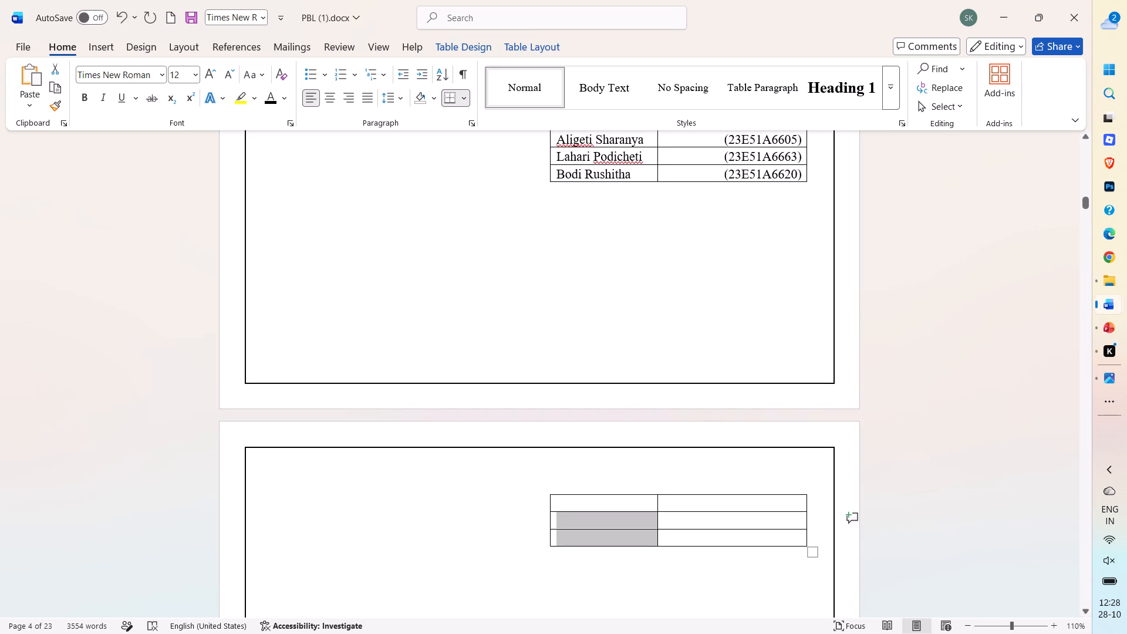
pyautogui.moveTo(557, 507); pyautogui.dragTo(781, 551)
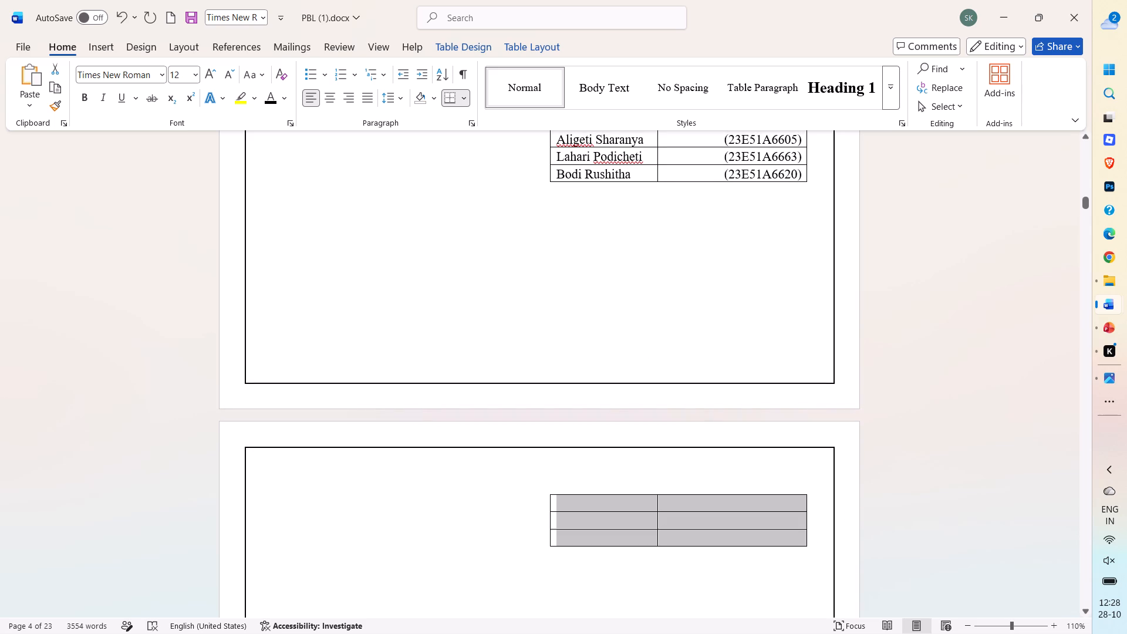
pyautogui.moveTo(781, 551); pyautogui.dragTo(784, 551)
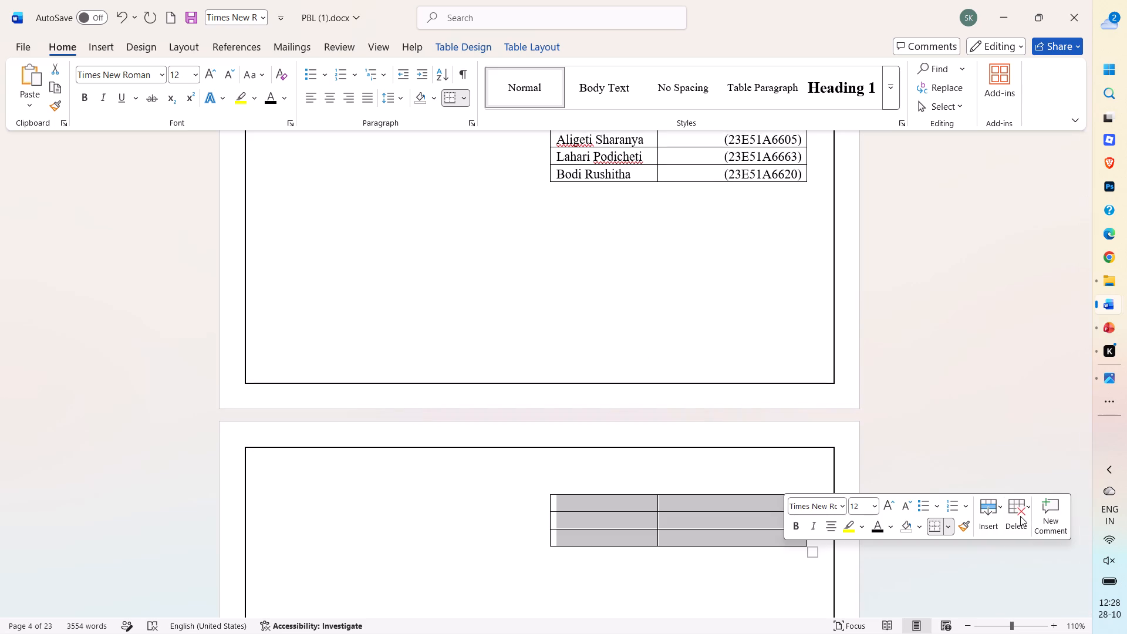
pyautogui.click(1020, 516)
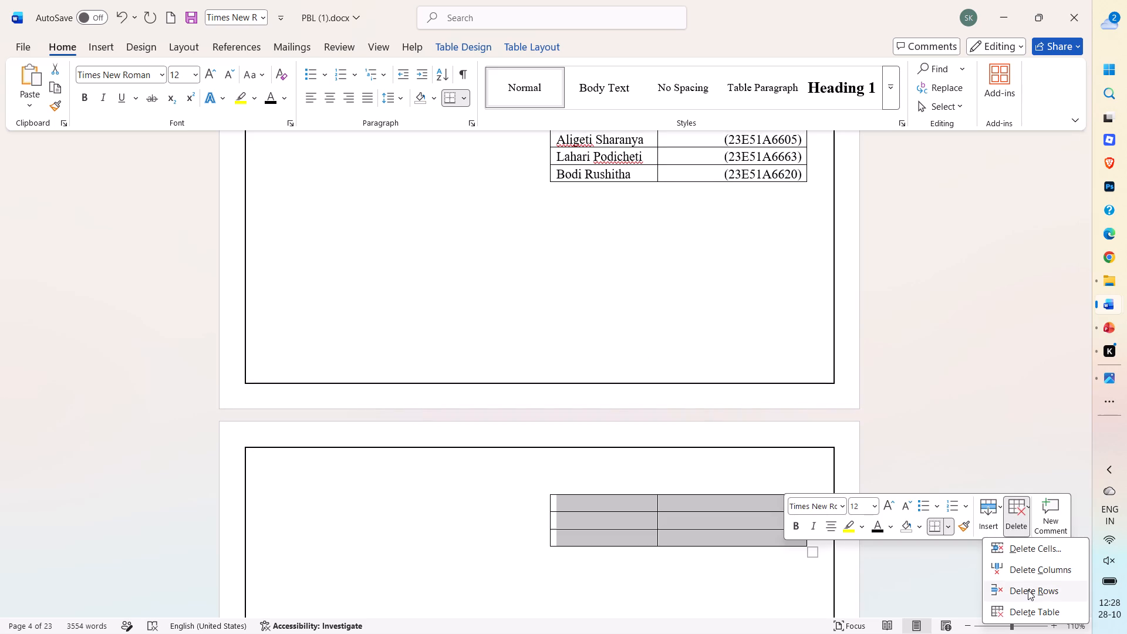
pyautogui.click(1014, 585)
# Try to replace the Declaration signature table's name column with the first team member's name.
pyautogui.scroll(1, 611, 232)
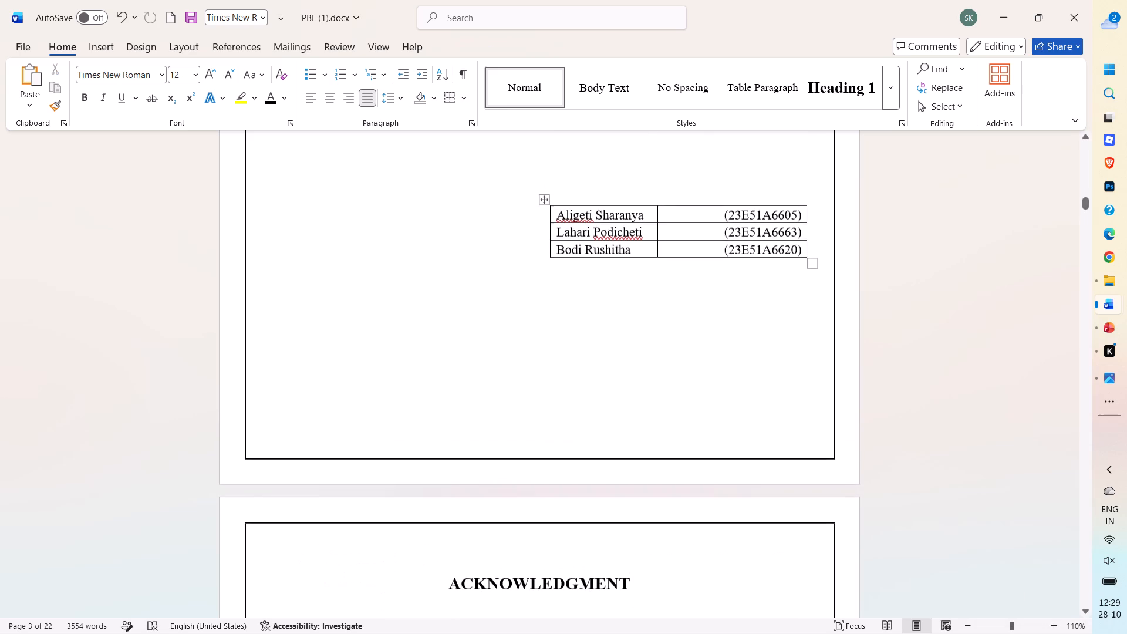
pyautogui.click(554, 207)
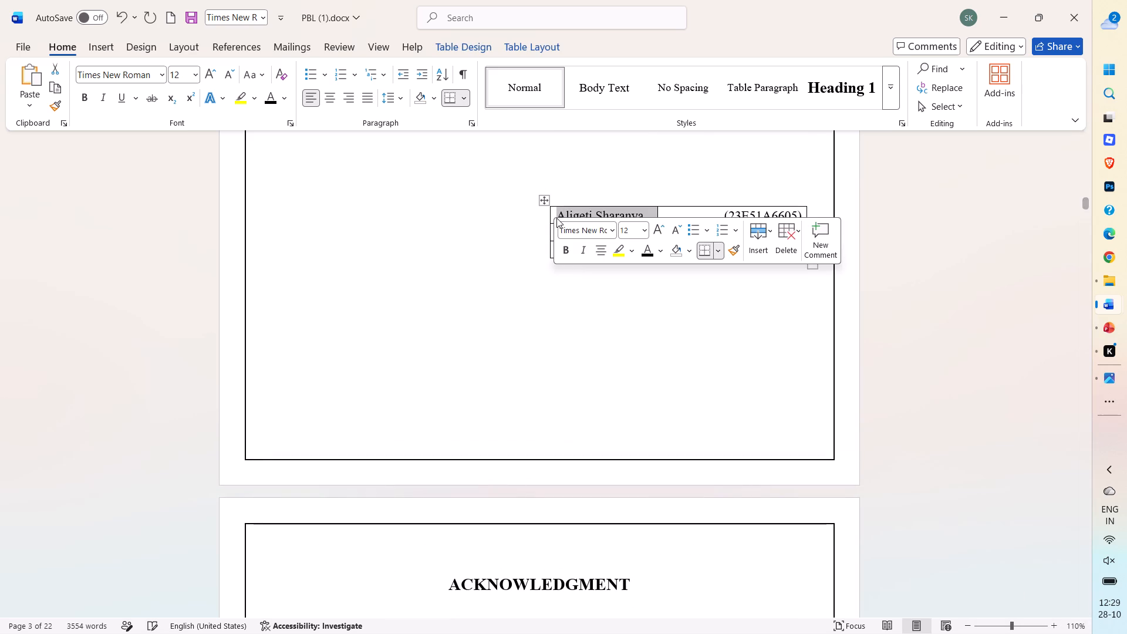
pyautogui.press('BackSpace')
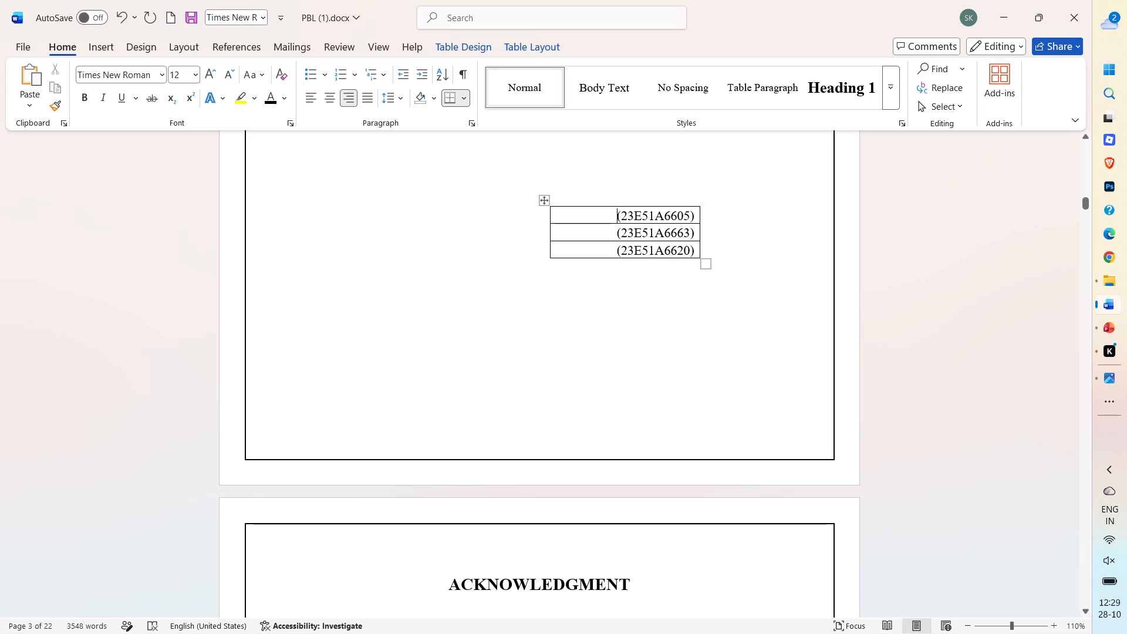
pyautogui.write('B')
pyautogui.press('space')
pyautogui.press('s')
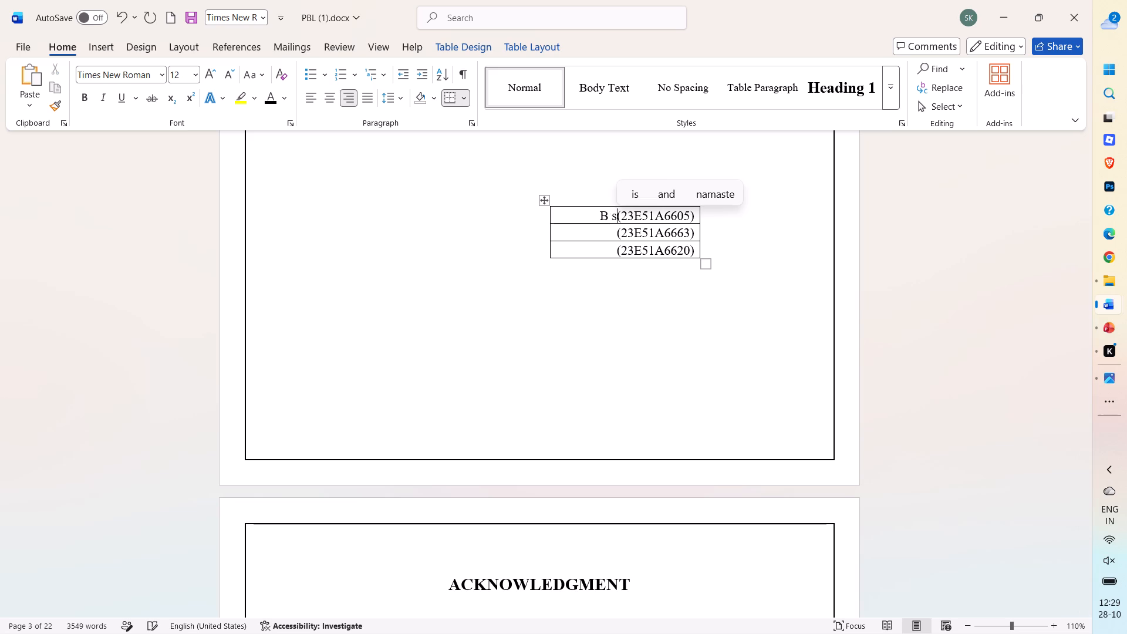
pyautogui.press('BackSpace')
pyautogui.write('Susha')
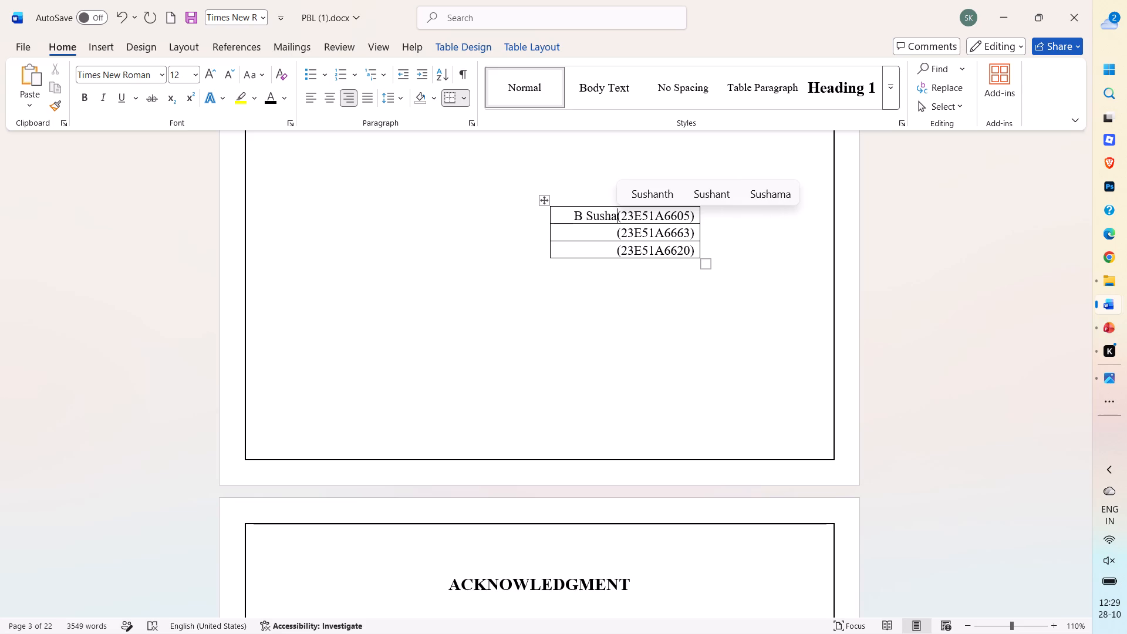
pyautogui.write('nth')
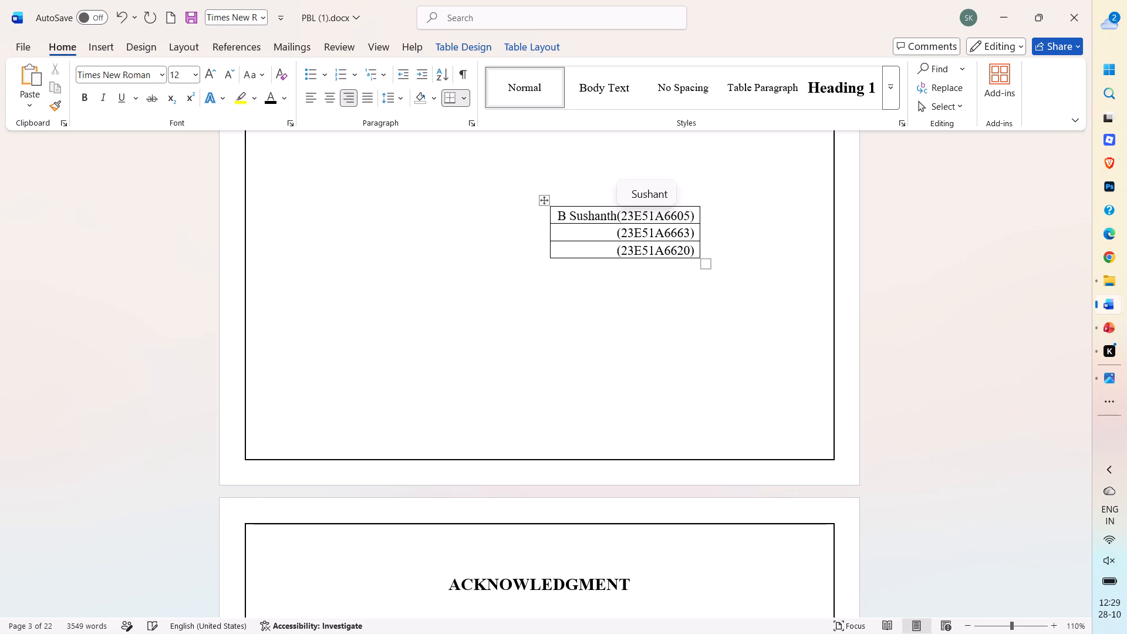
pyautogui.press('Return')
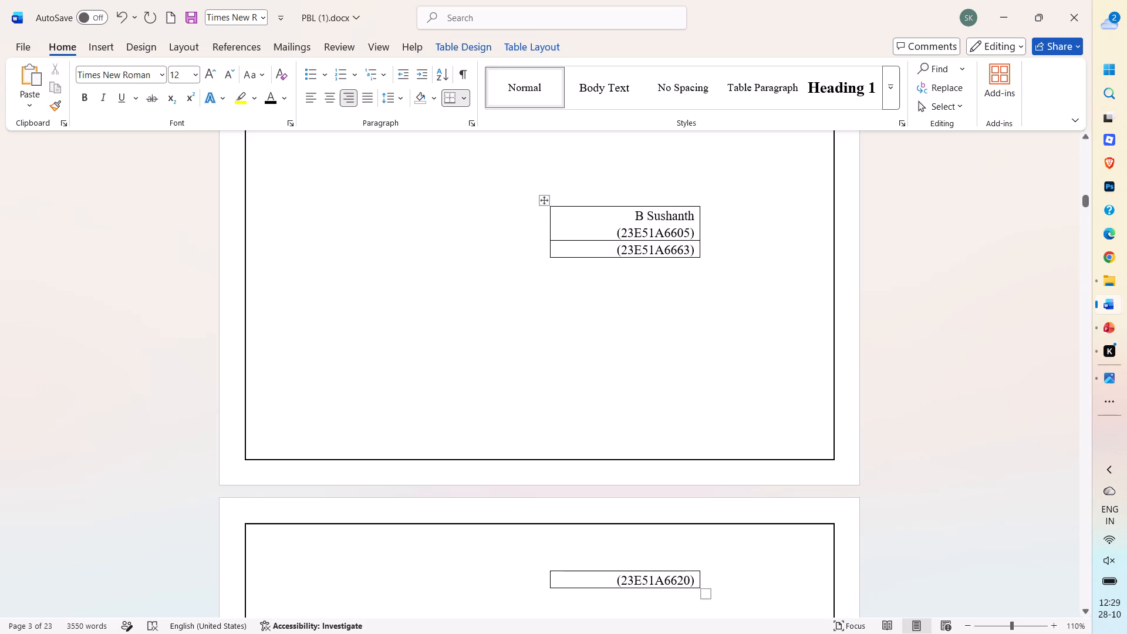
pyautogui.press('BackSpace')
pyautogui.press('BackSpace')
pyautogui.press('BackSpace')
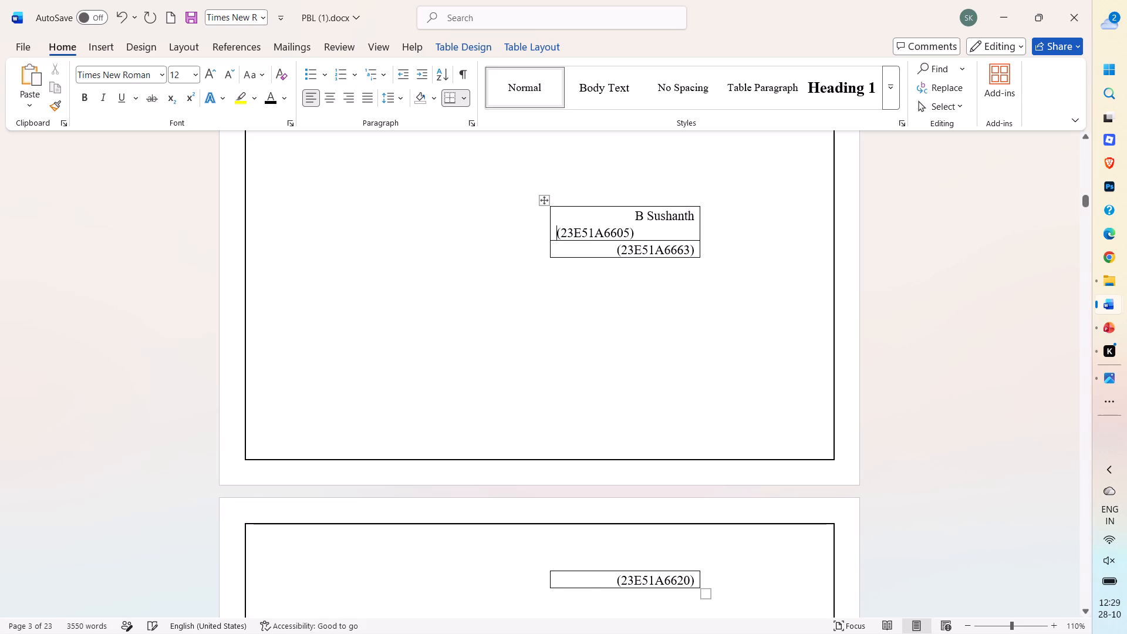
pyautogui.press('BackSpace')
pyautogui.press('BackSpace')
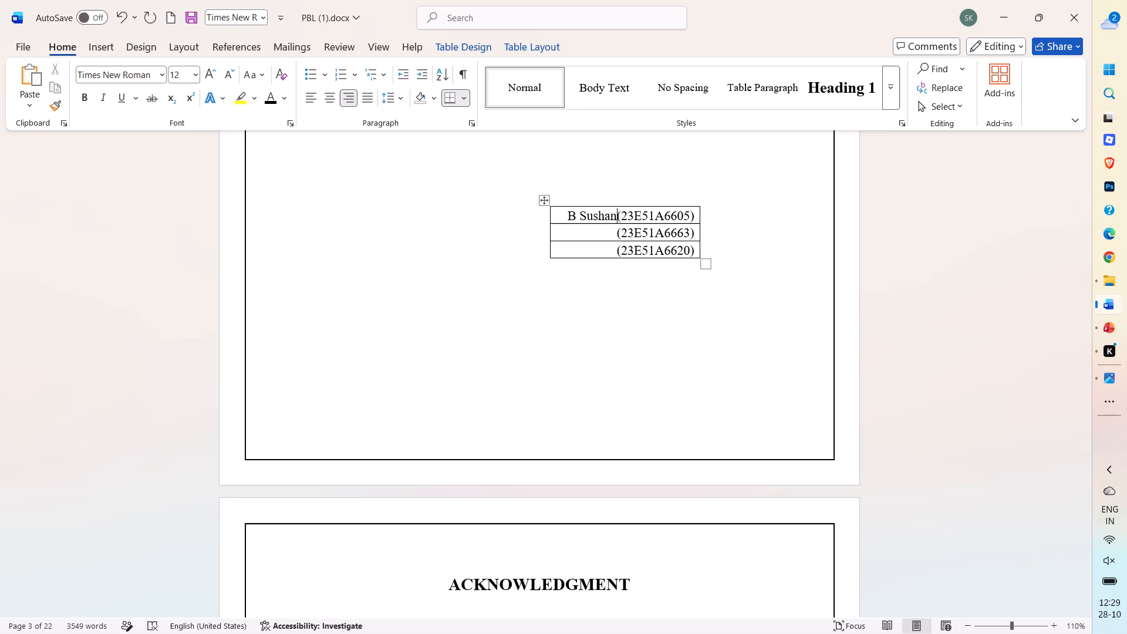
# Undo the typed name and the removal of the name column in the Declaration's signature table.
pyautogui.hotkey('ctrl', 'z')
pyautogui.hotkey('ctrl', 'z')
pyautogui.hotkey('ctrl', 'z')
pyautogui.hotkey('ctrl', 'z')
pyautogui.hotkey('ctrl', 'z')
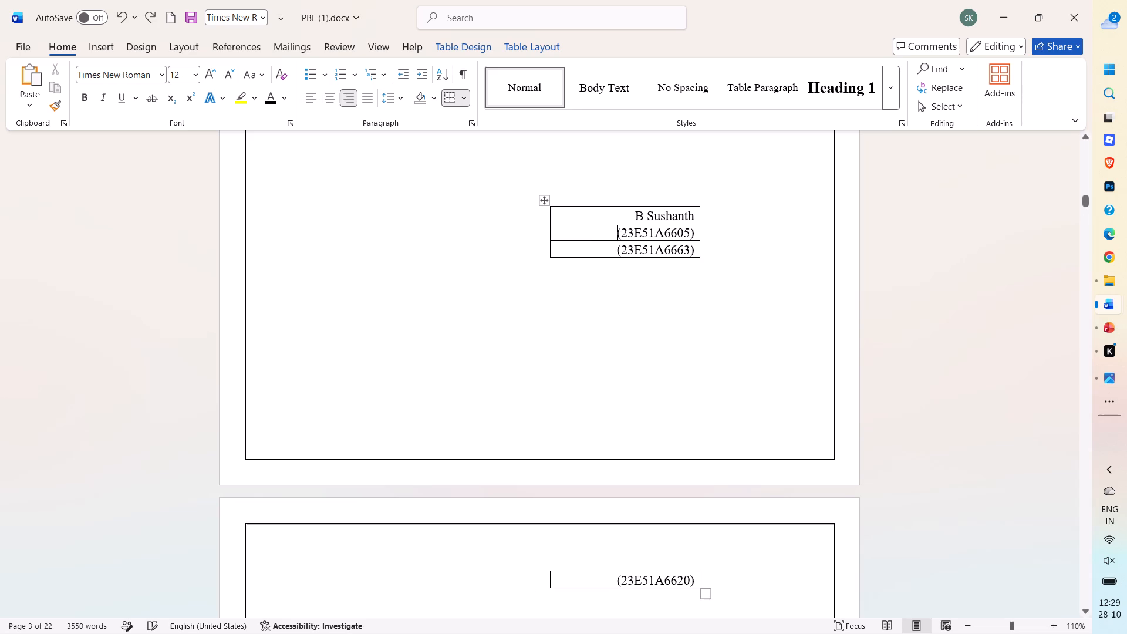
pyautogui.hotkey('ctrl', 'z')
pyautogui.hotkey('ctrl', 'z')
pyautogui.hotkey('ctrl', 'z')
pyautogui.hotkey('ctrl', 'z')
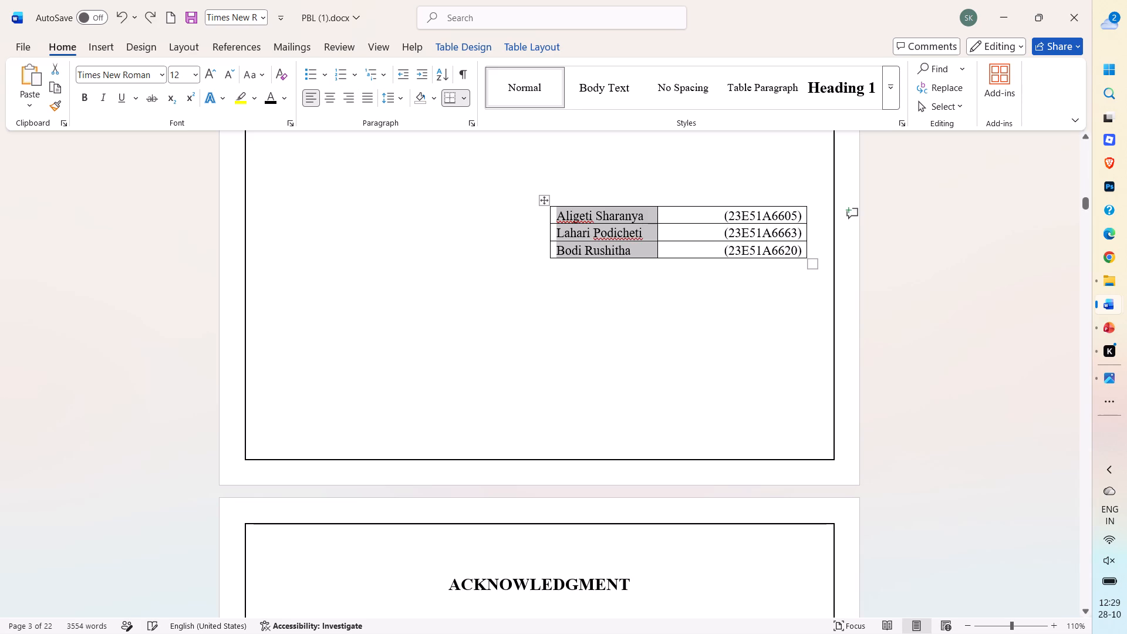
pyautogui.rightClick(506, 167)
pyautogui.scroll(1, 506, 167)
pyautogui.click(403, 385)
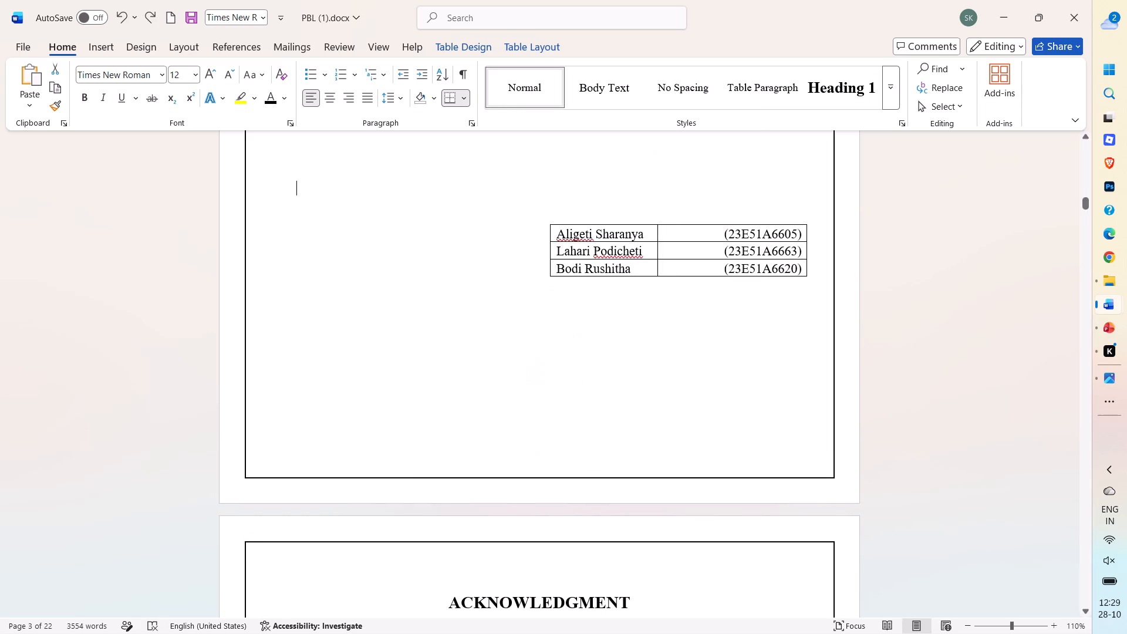
# Copy the entire four-row team table under "Submitted by" on the report's cover page.
pyautogui.scroll(18, 403, 385)
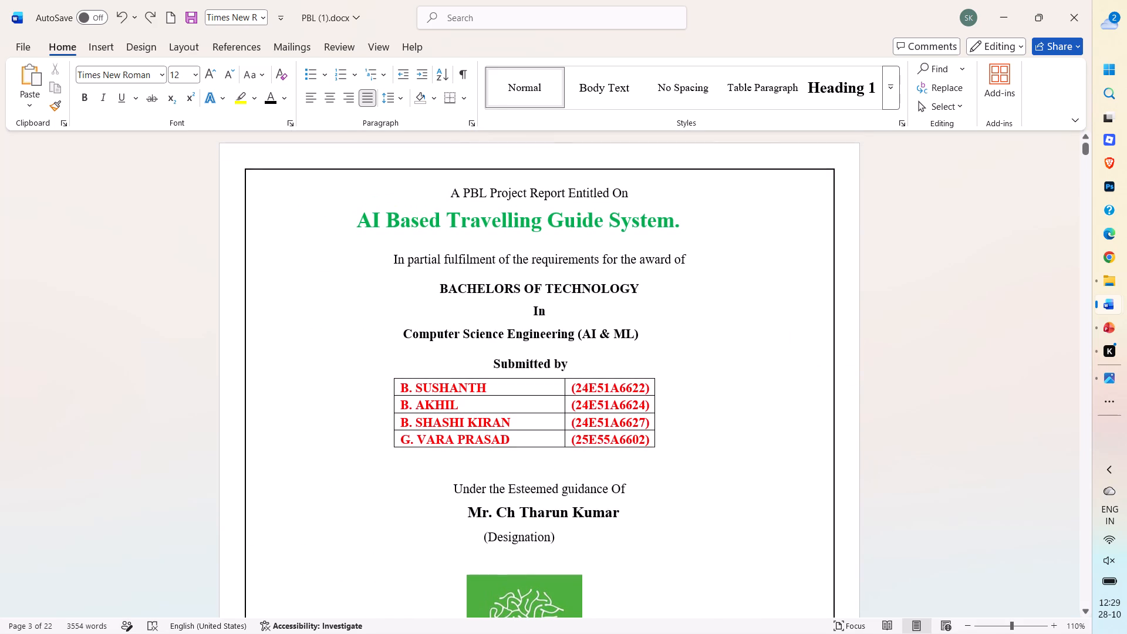
pyautogui.click(393, 380)
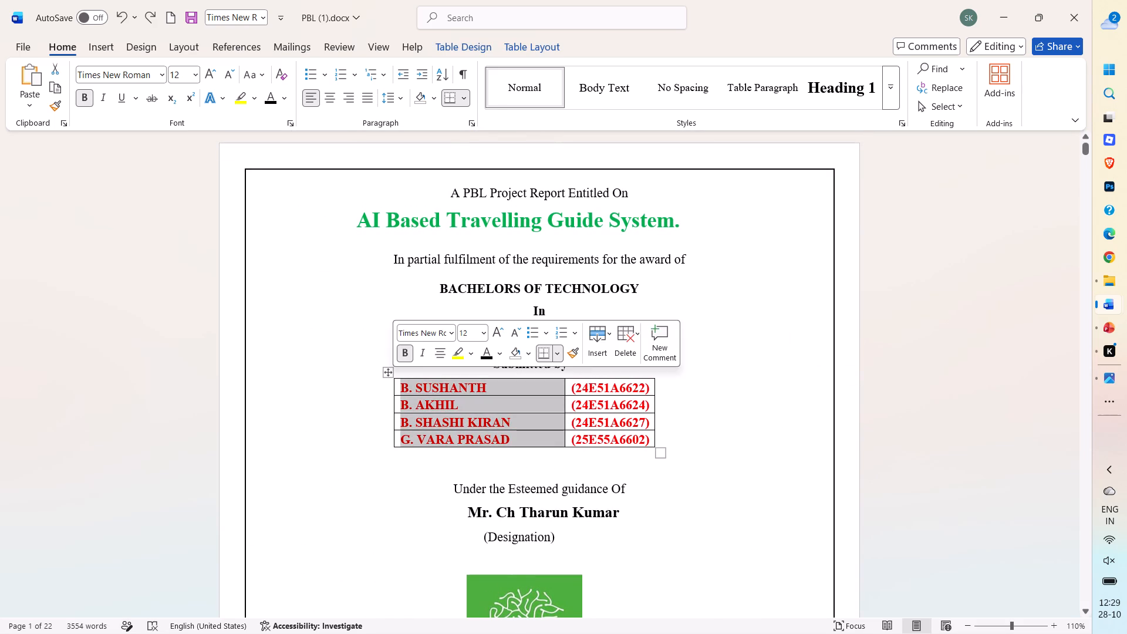
pyautogui.click(390, 373)
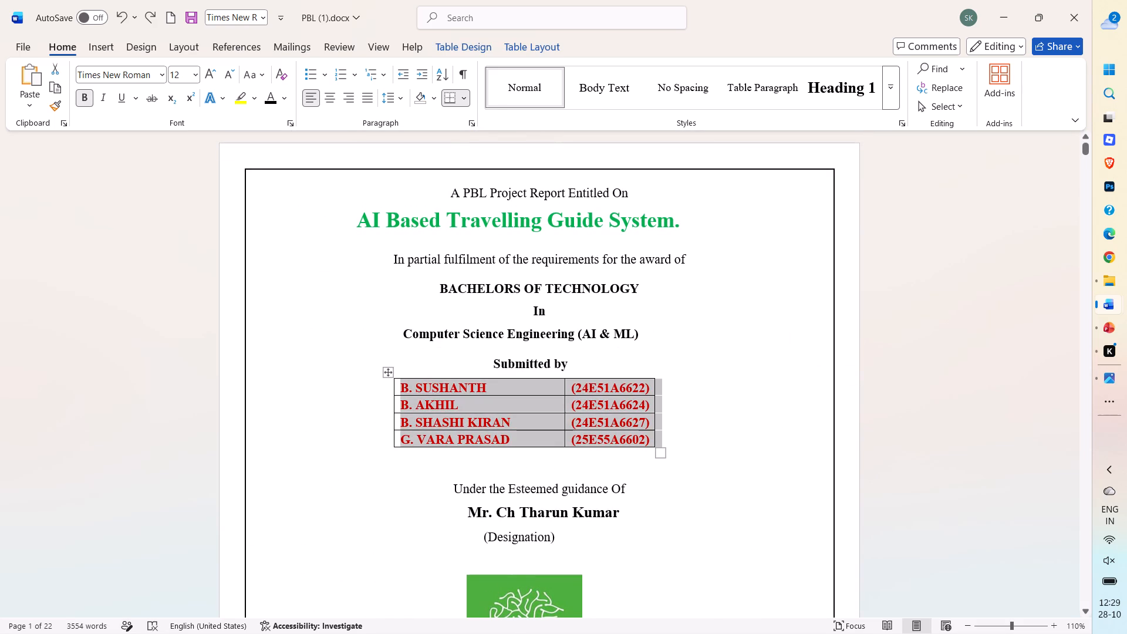
pyautogui.hotkey('ctrl', 'c')
# Delete the whole three-row signature table below the Declaration paragraph.
pyautogui.scroll(-11, 390, 373)
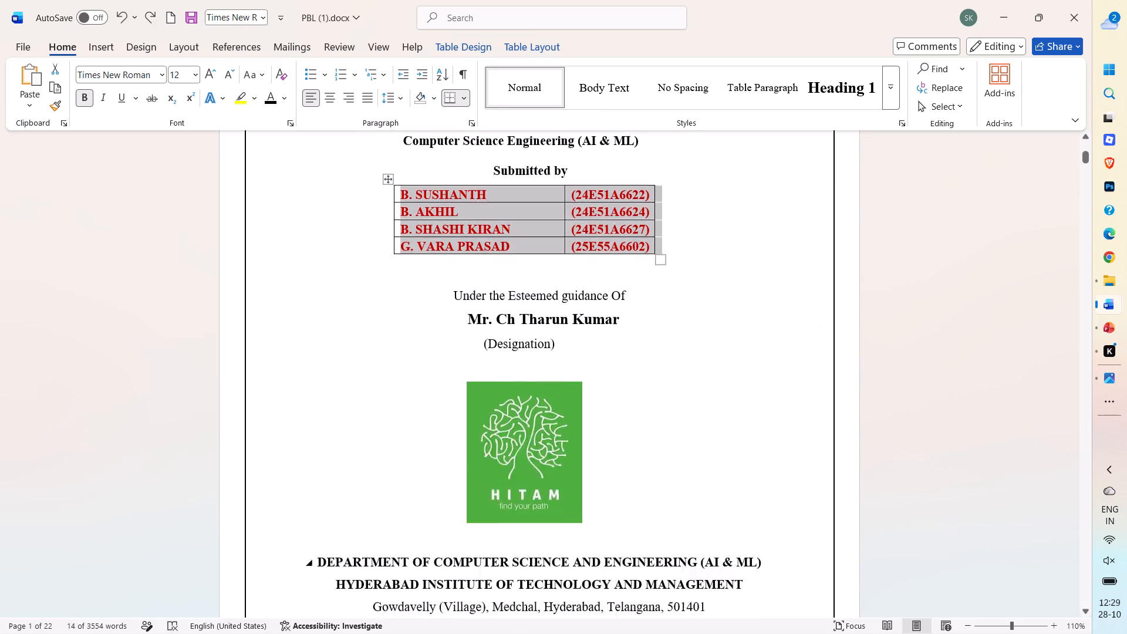
pyautogui.scroll(-7, 390, 373)
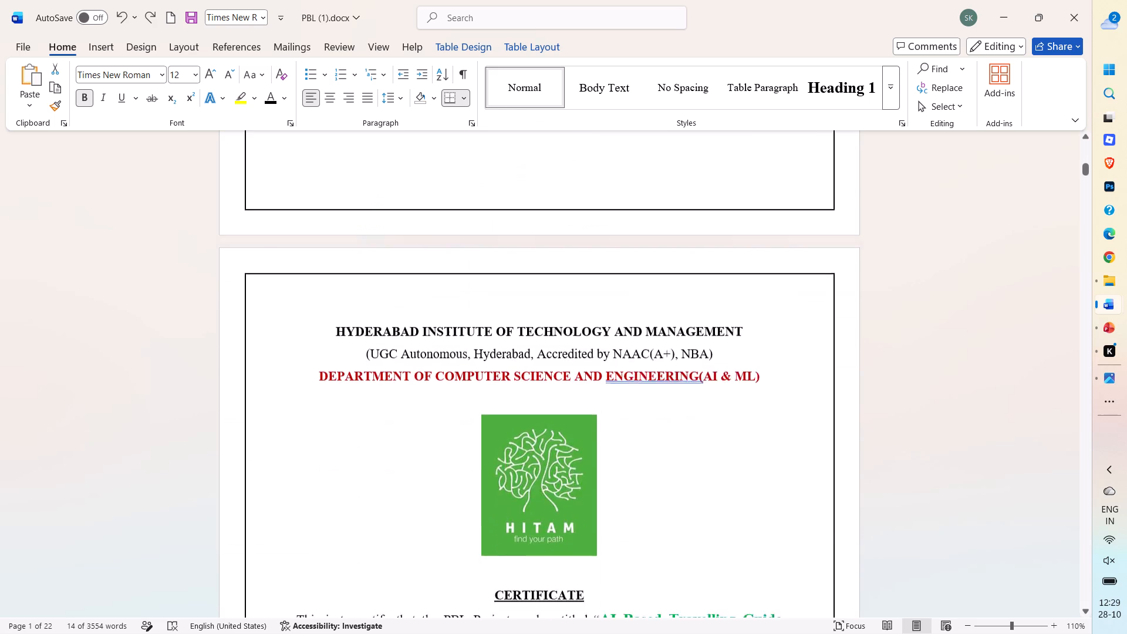
pyautogui.scroll(-15, 390, 373)
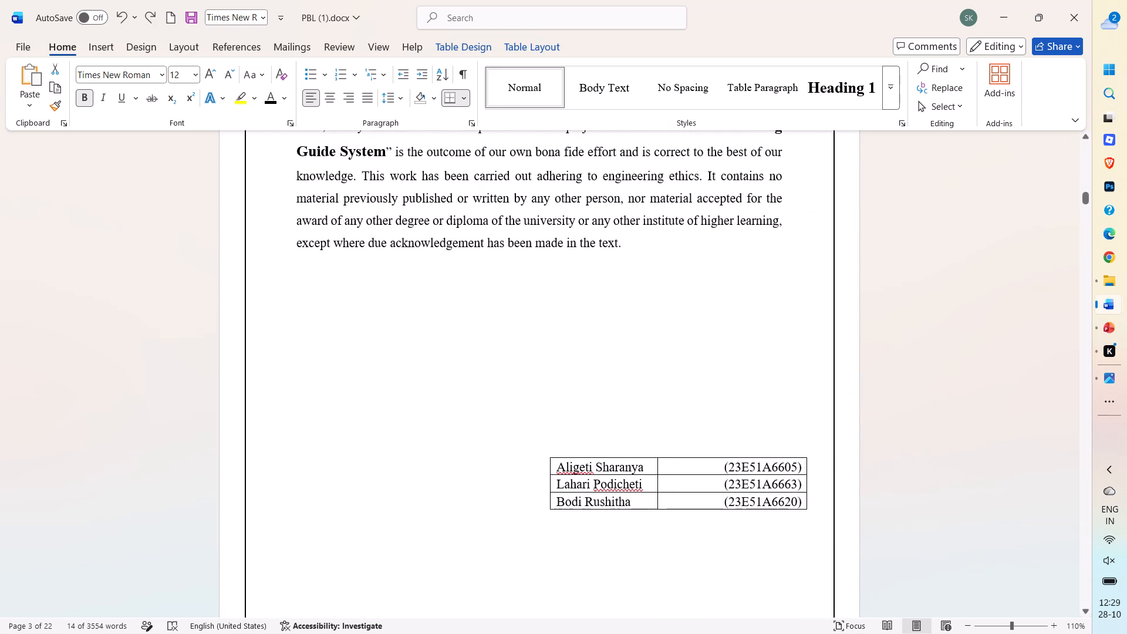
pyautogui.click(557, 468)
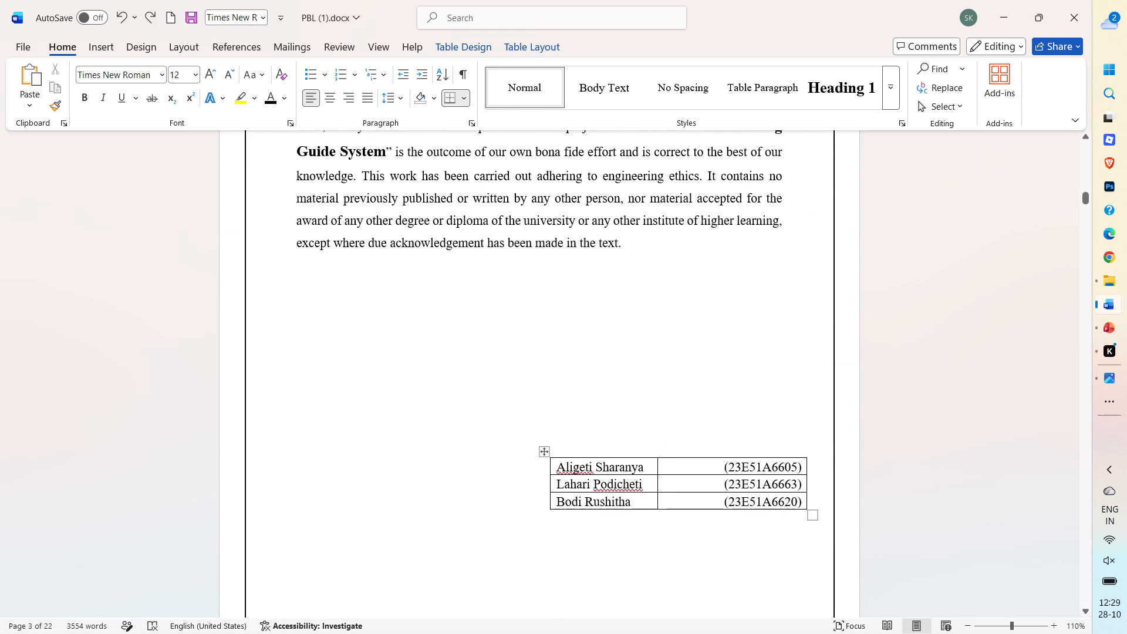
pyautogui.click(543, 453)
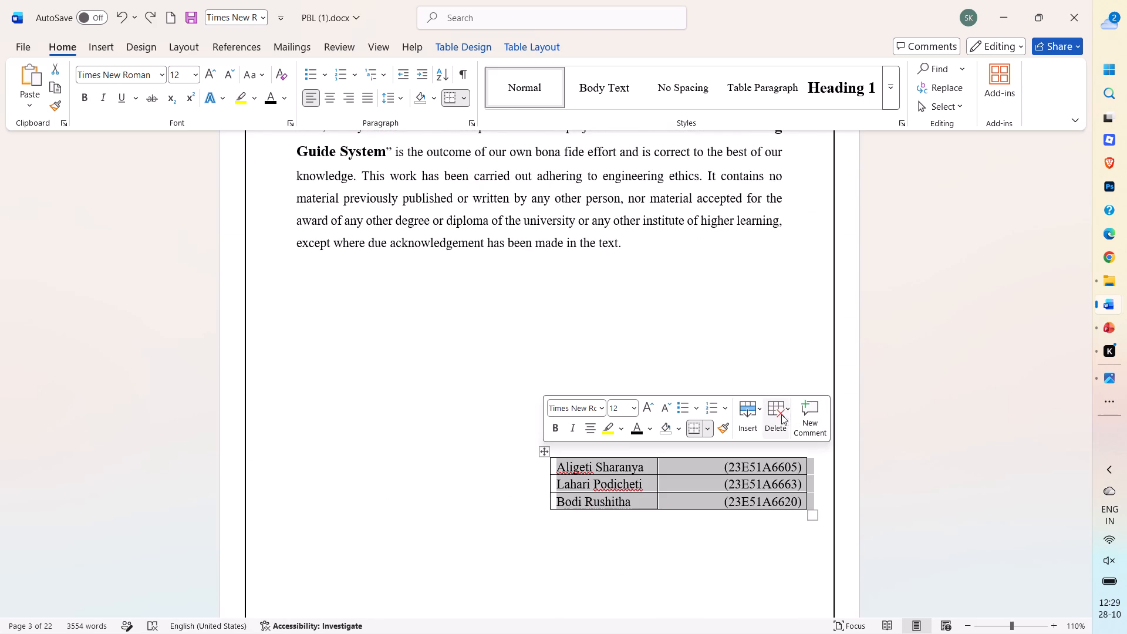
pyautogui.click(775, 414)
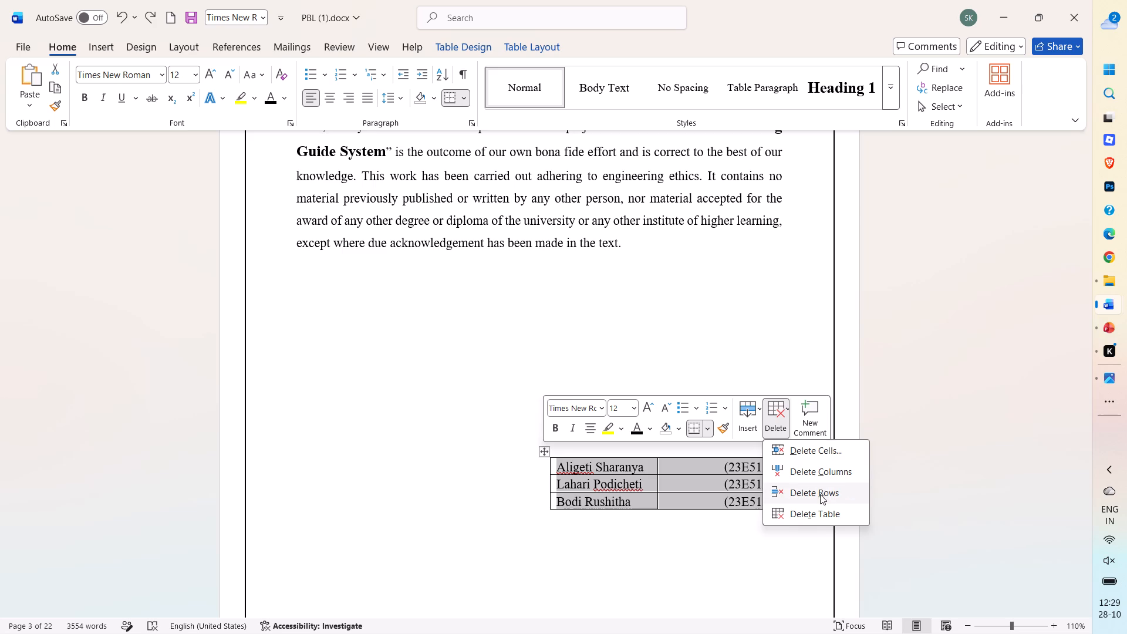
pyautogui.click(812, 517)
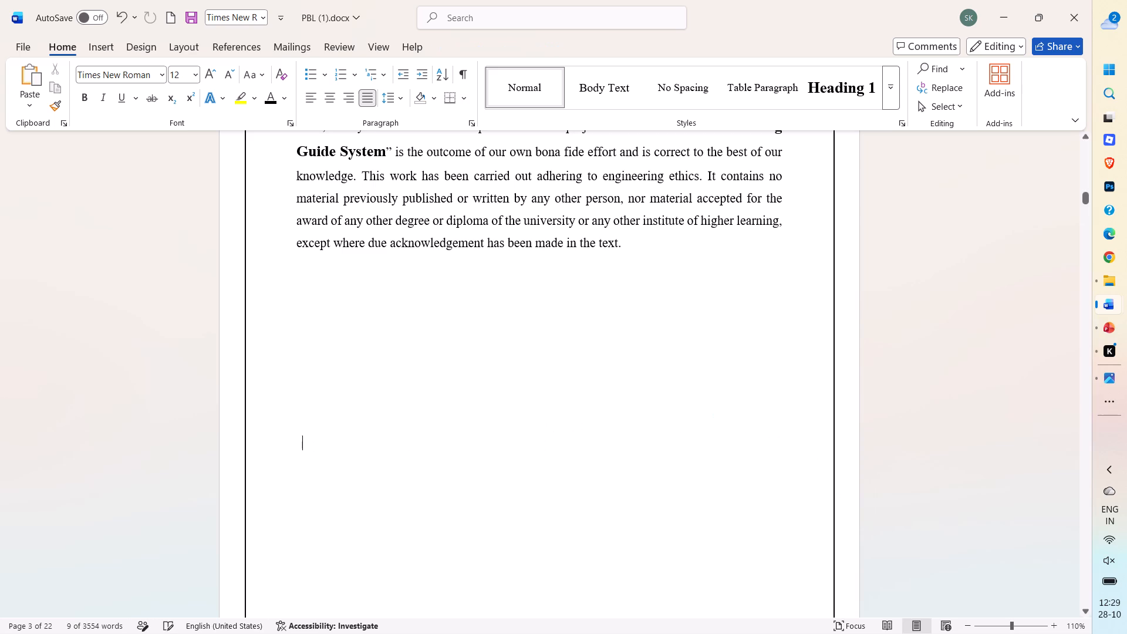
# Paste the copied team table below the Declaration paragraph and shift it slightly up so all four rows share one page.
pyautogui.hotkey('ctrl', 'v')
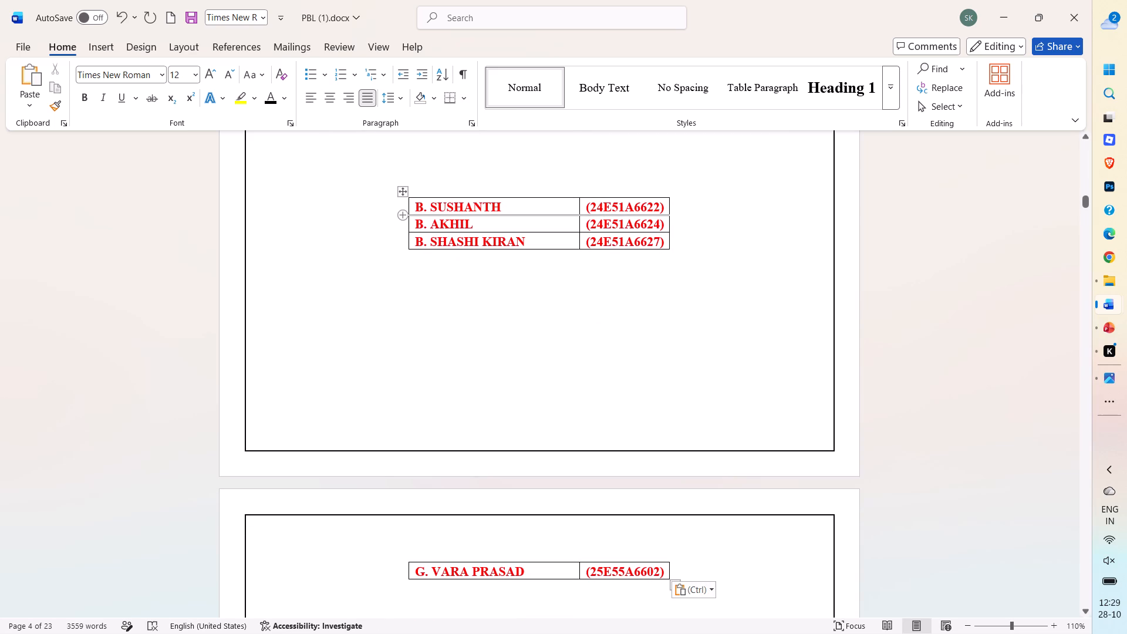
pyautogui.moveTo(404, 191); pyautogui.dragTo(413, 175)
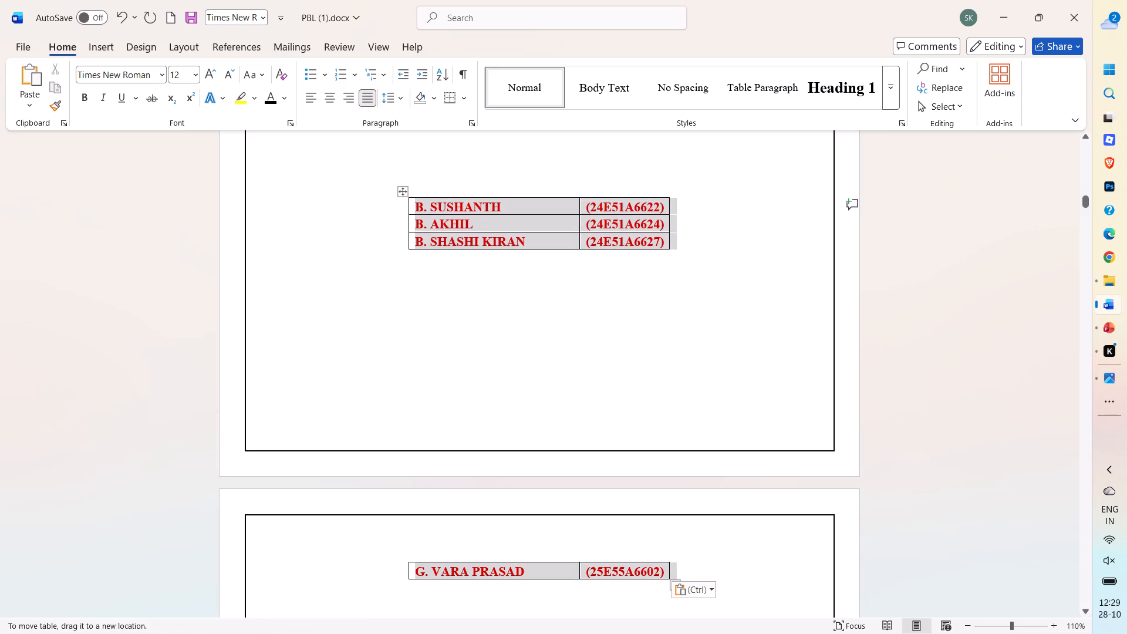
pyautogui.moveTo(413, 175); pyautogui.dragTo(417, 154)
# Move the pasted team table to the right side of the Declaration page, keeping it inside the page border.
pyautogui.scroll(1, 468, 281)
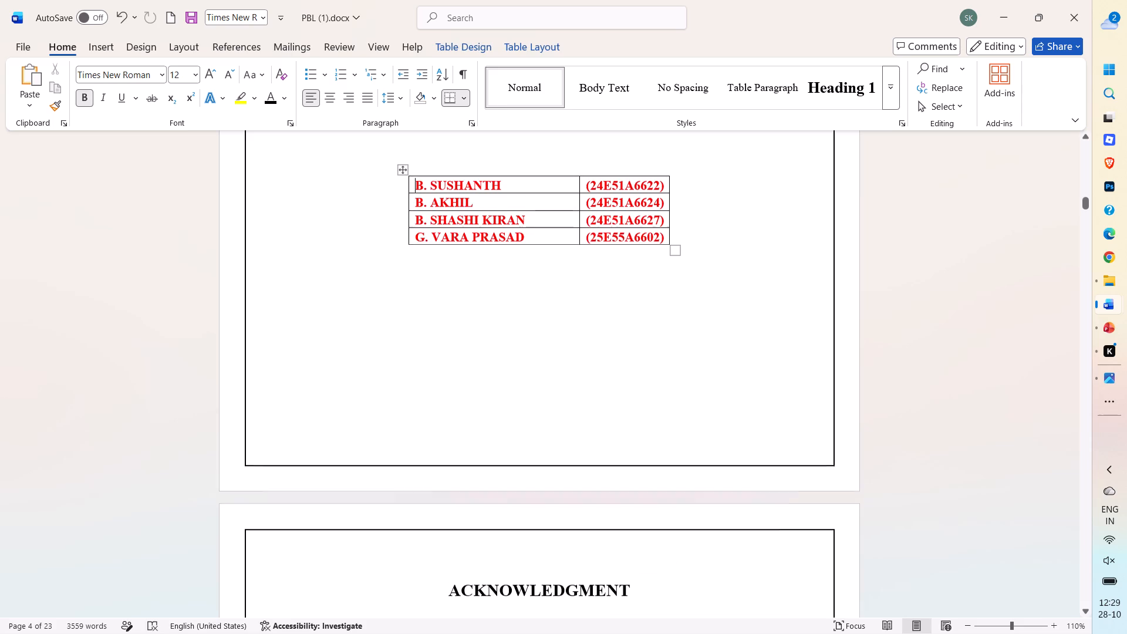
pyautogui.scroll(4, 468, 281)
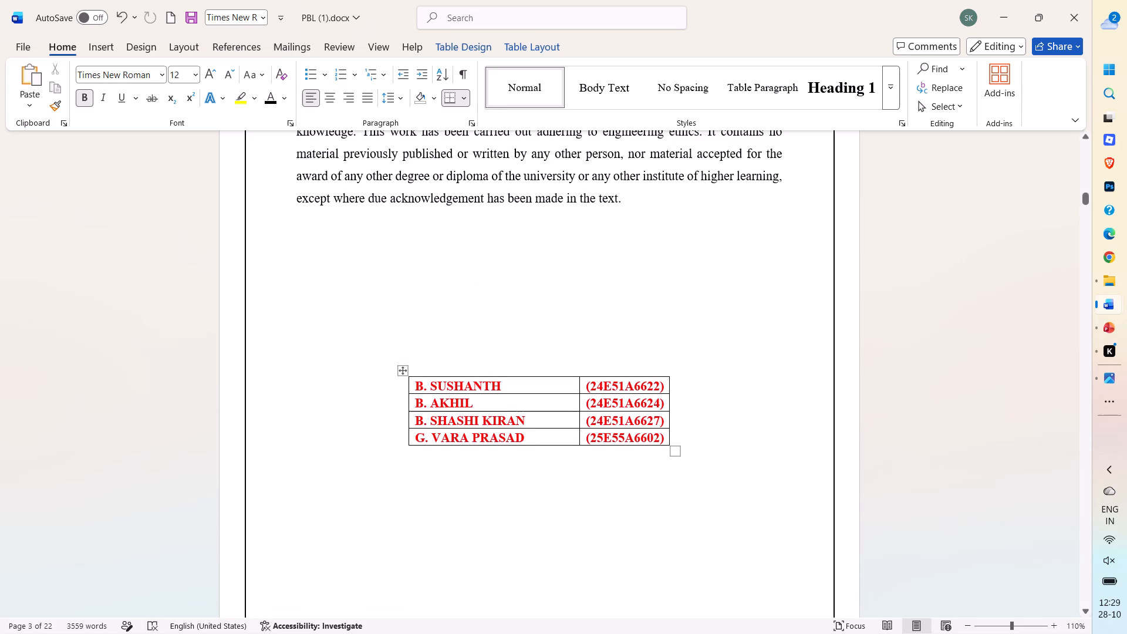
pyautogui.moveTo(403, 372); pyautogui.dragTo(626, 436)
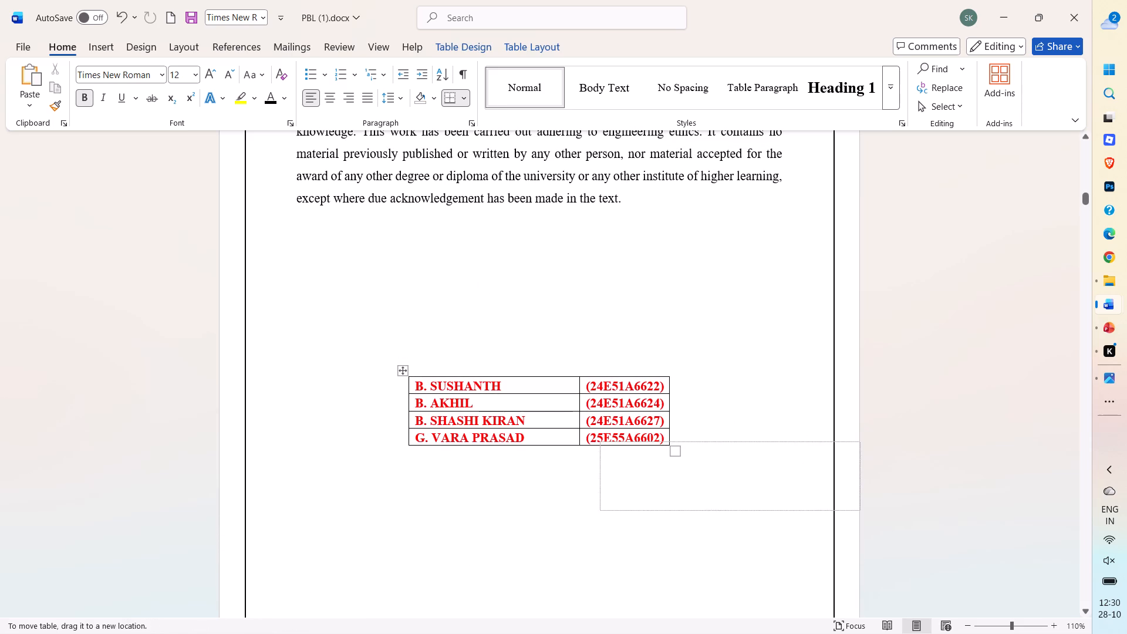
pyautogui.moveTo(626, 436); pyautogui.dragTo(547, 392)
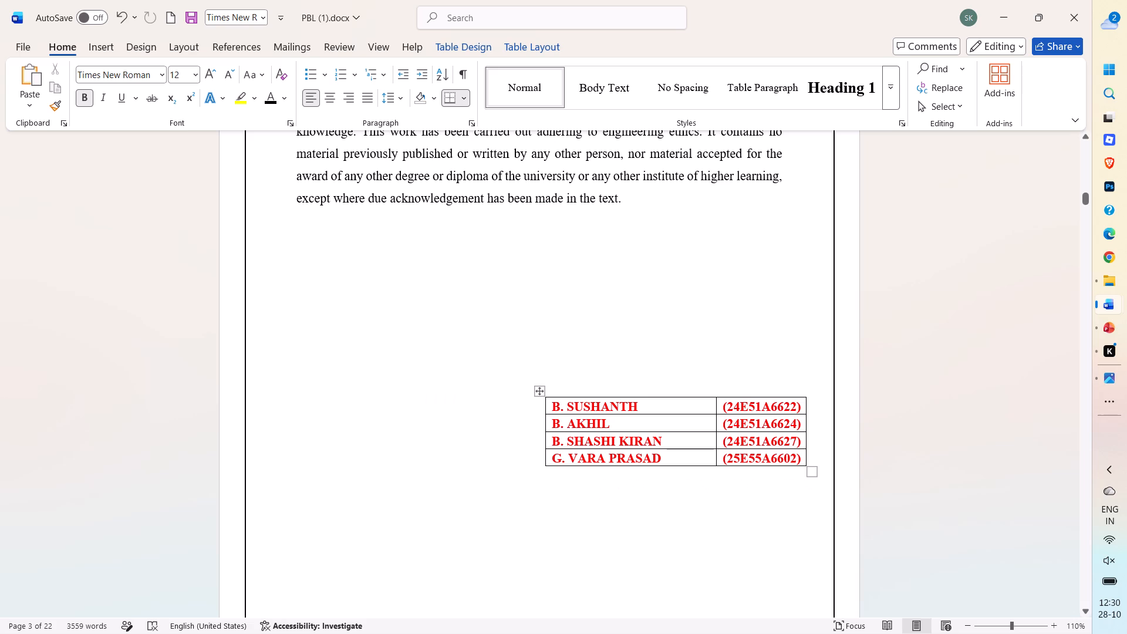
# Change the font colour of all names and roll numbers in the Declaration's team table to black.
pyautogui.moveTo(552, 407); pyautogui.dragTo(556, 408)
pyautogui.moveTo(556, 408); pyautogui.dragTo(770, 491)
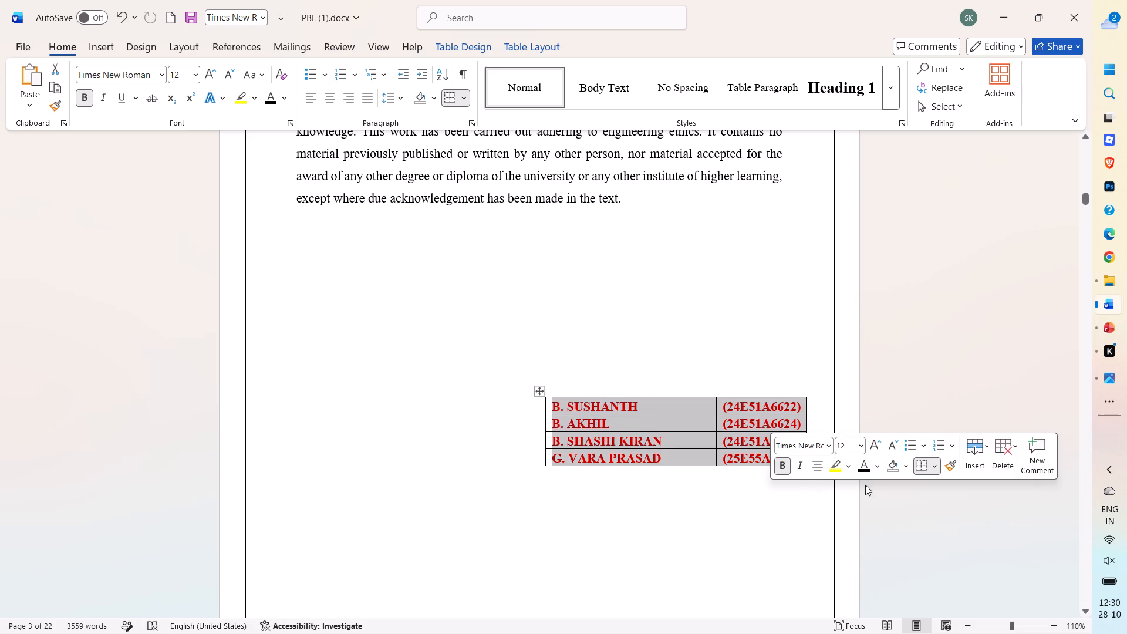
pyautogui.click(866, 466)
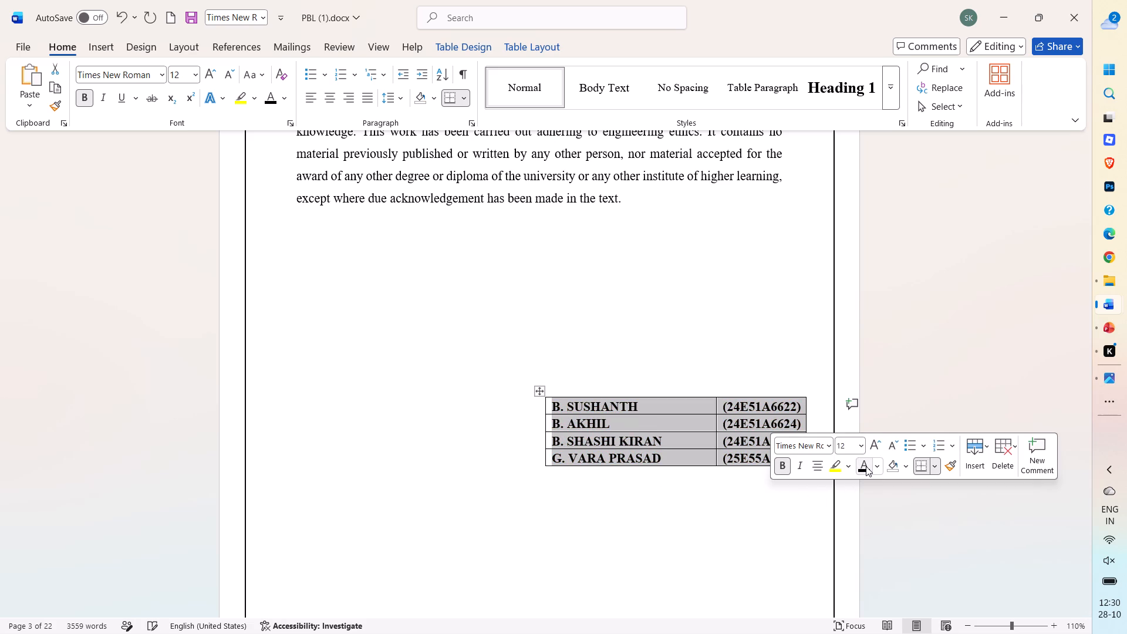
pyautogui.click(694, 483)
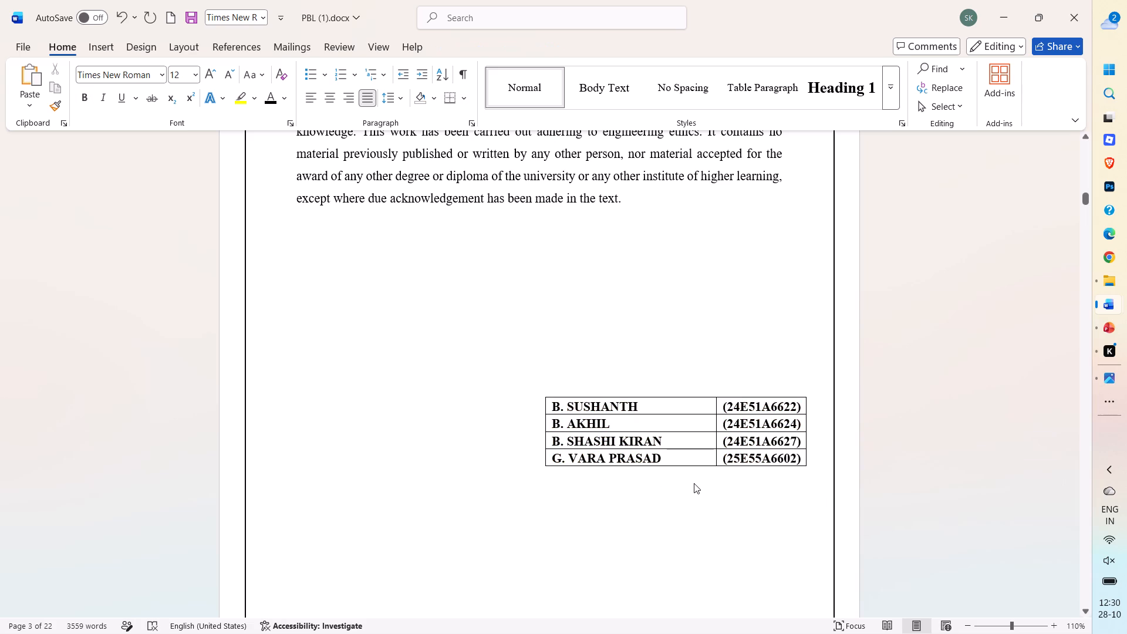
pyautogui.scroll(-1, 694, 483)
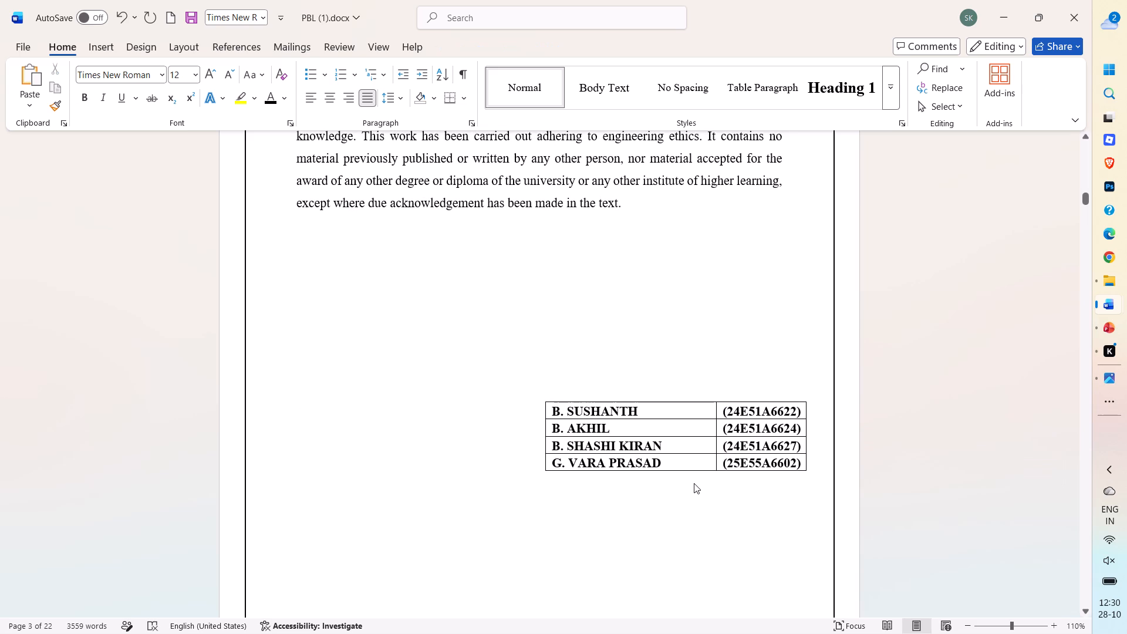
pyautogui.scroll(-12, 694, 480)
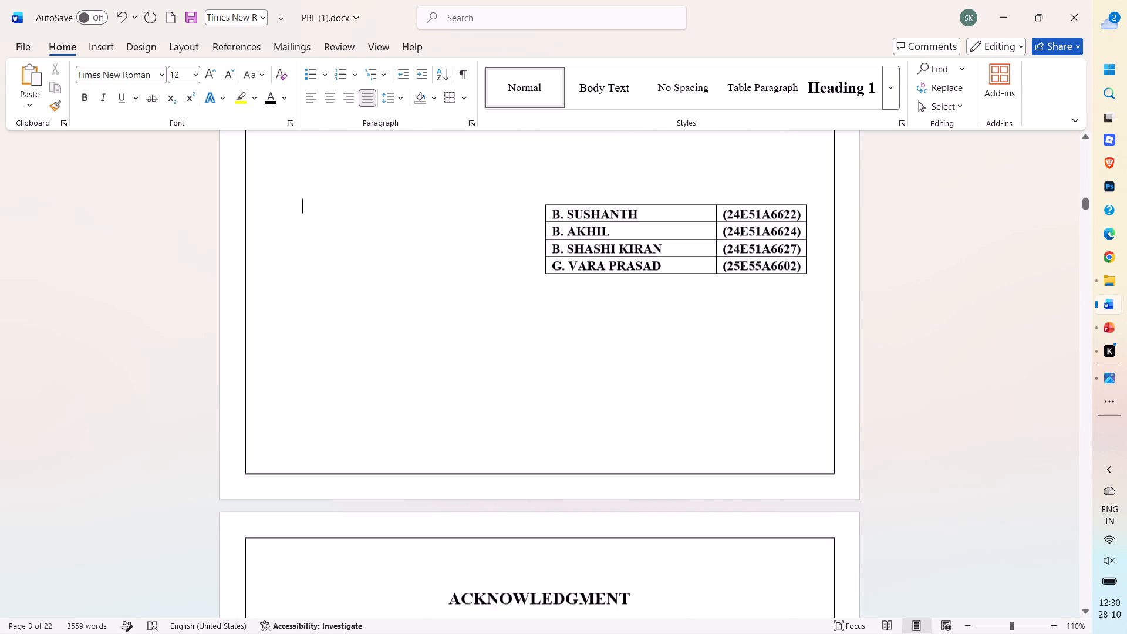
# Delete the whole three-row signature table below the last paragraph of the Acknowledgment page.
pyautogui.scroll(2, 694, 480)
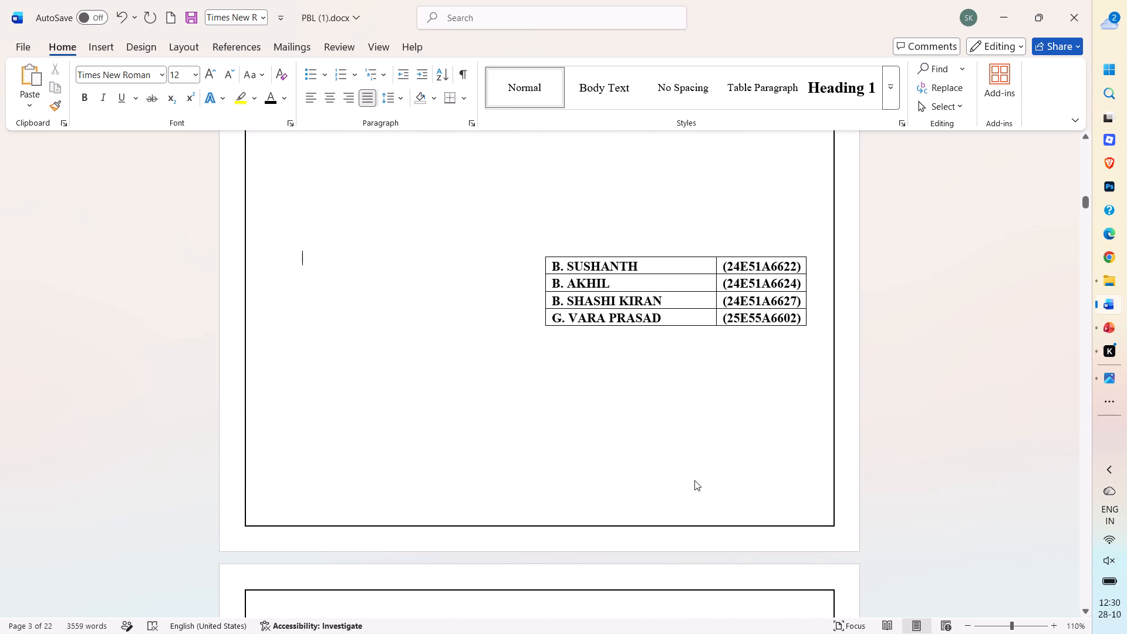
pyautogui.scroll(-6, 694, 480)
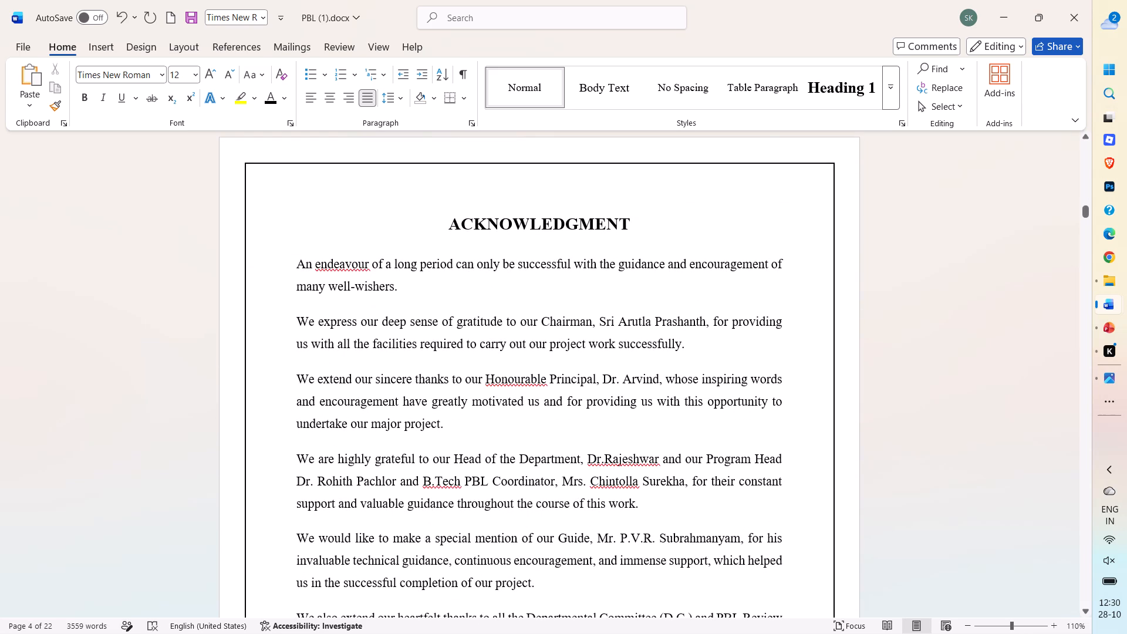
pyautogui.scroll(-1, 694, 480)
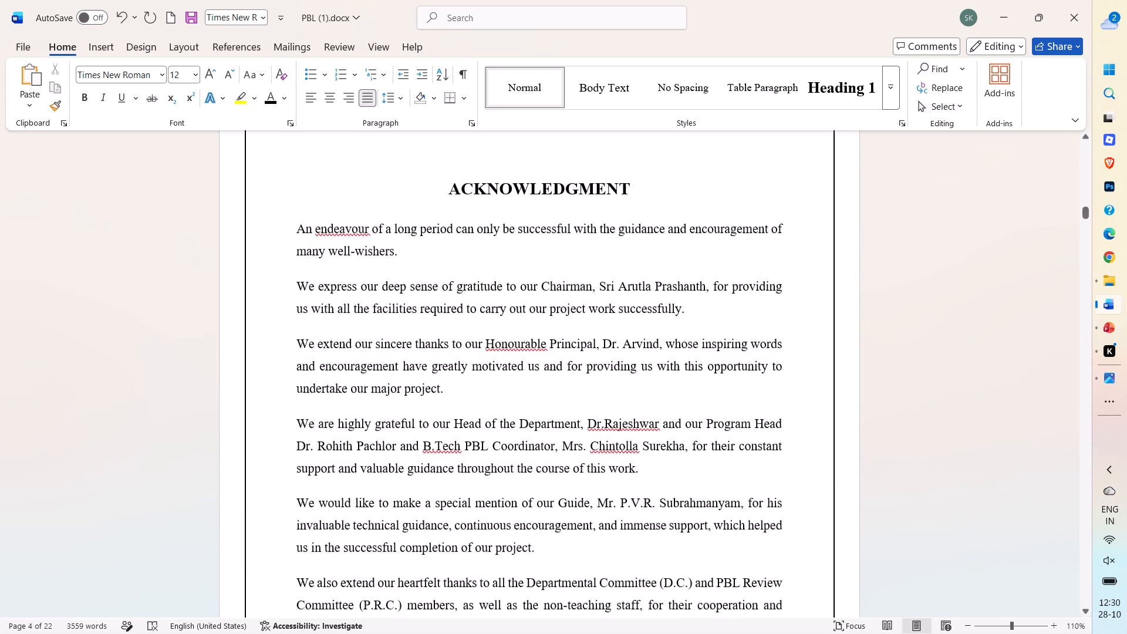
pyautogui.scroll(-1, 694, 480)
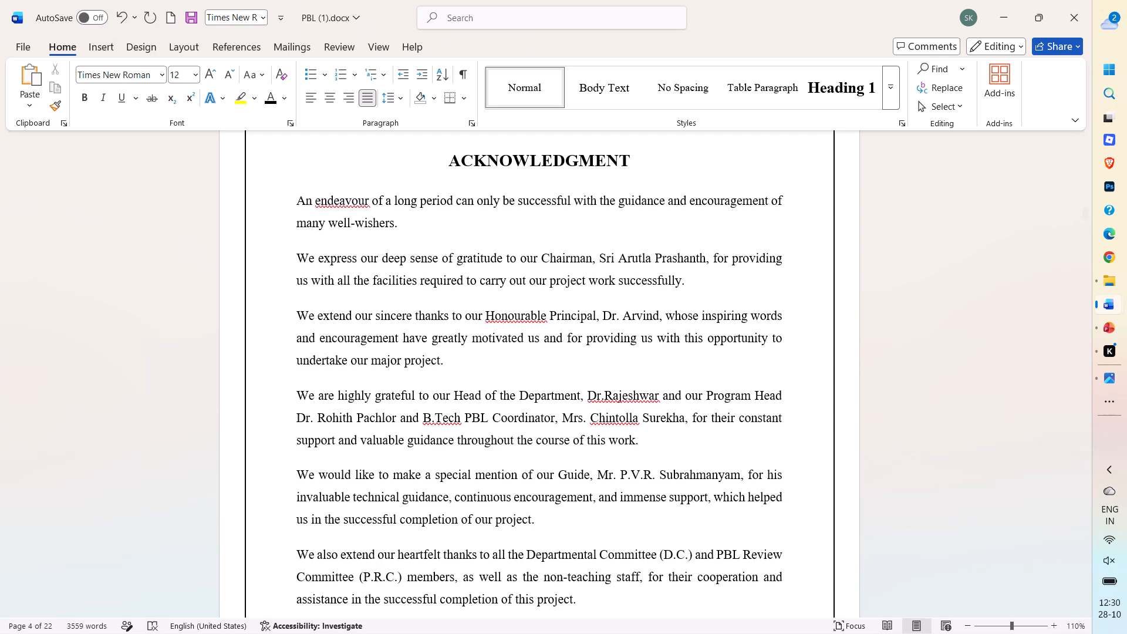
pyautogui.scroll(-2, 694, 480)
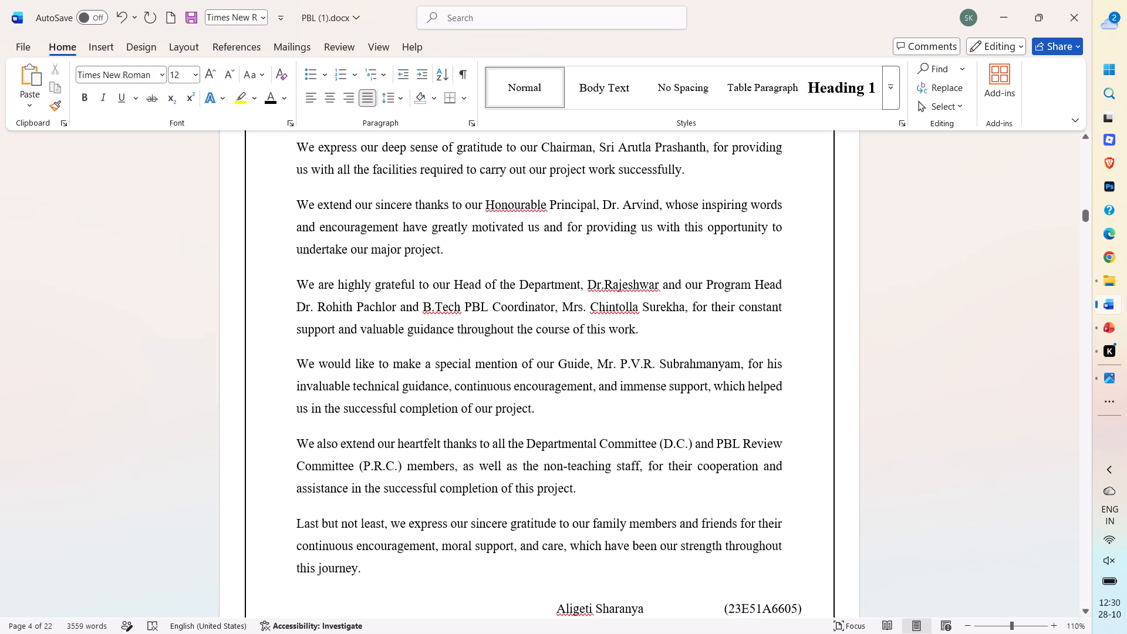
pyautogui.scroll(-3, 694, 480)
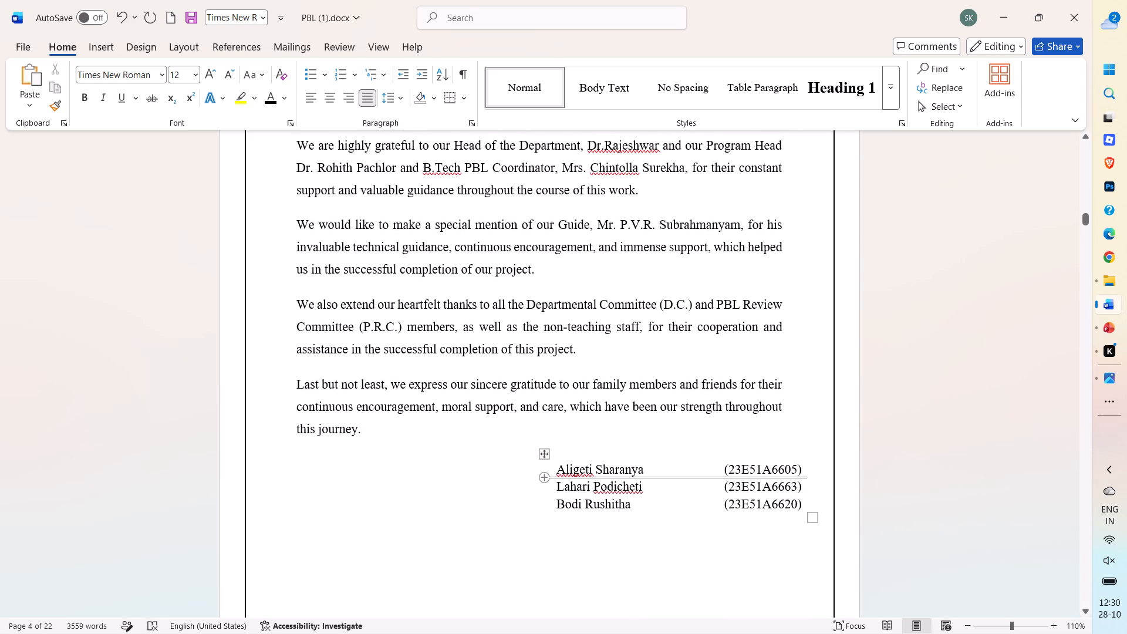
pyautogui.click(543, 450)
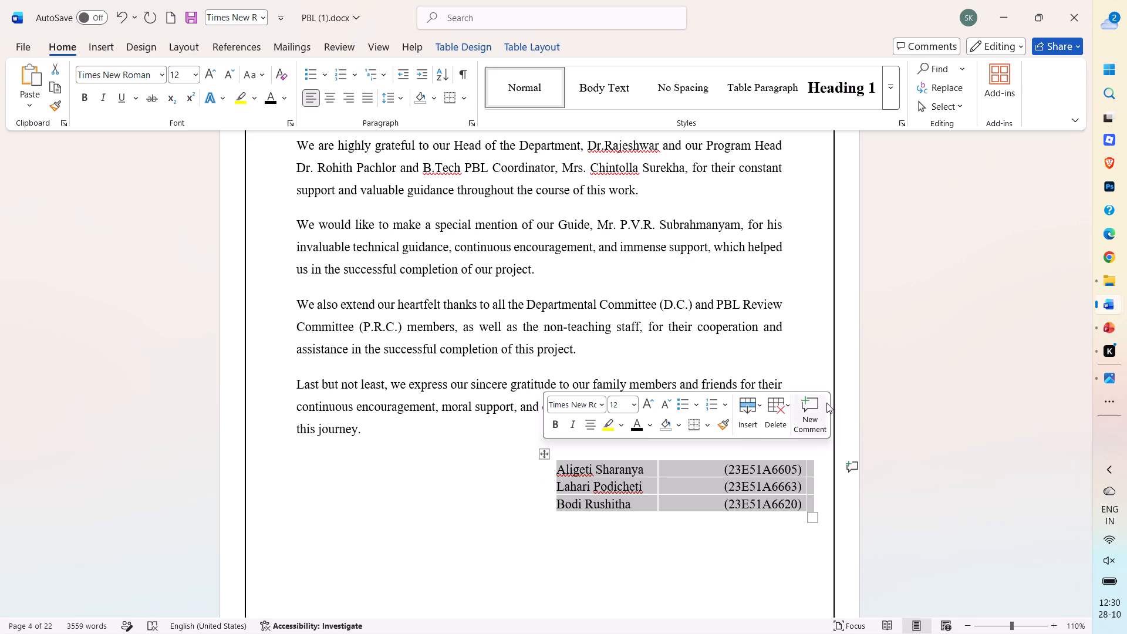
pyautogui.click(772, 429)
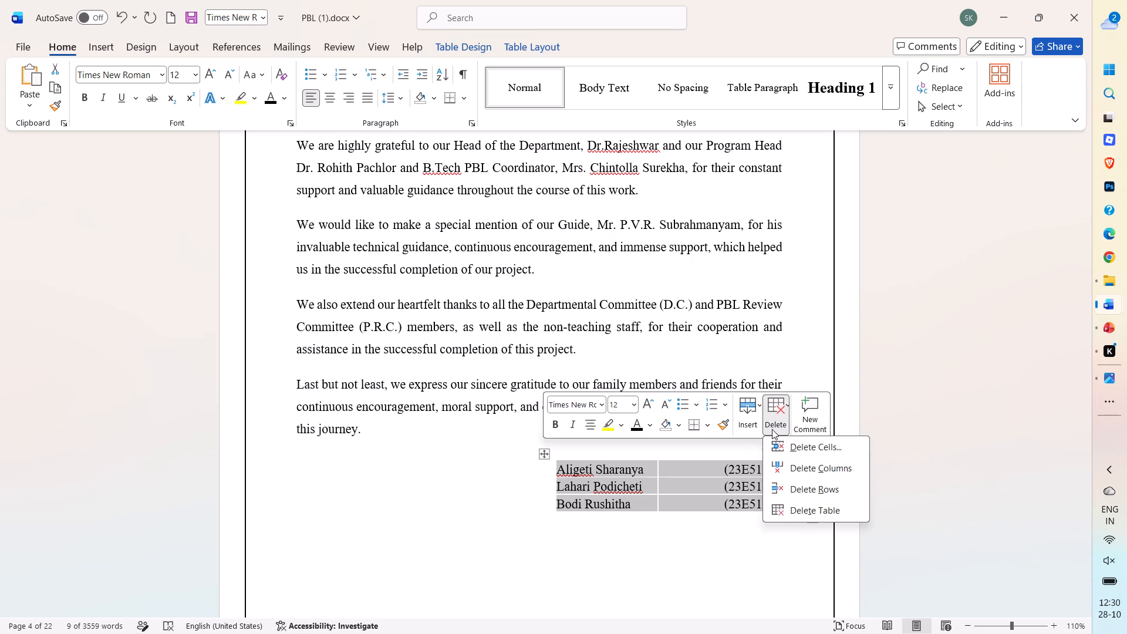
pyautogui.click(777, 508)
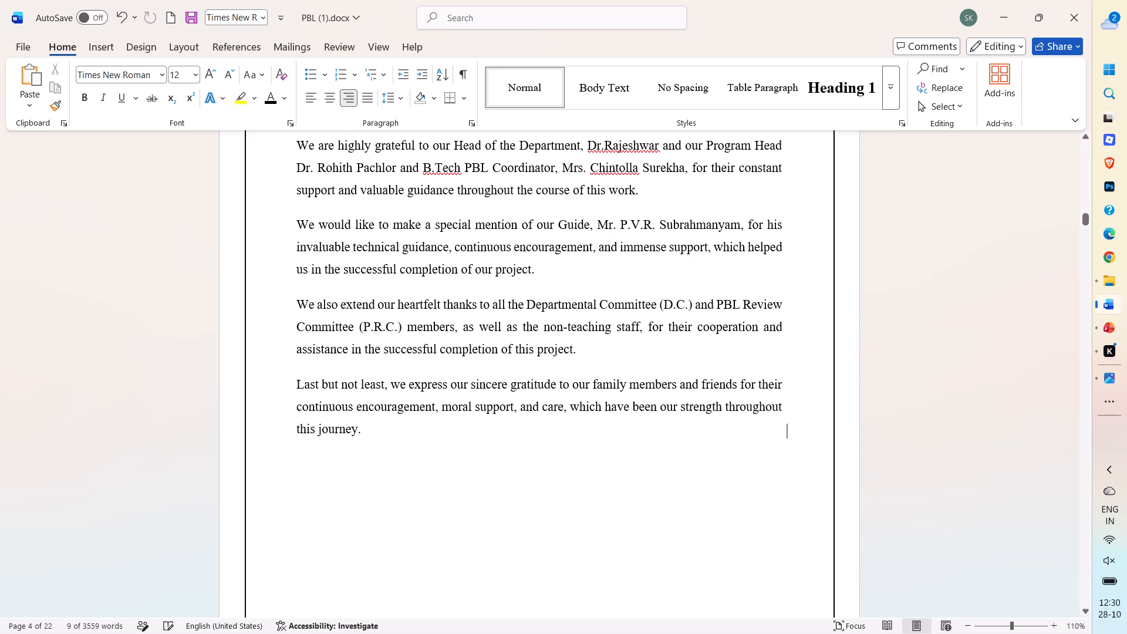
# Paste the copied four-row team table below the Acknowledgment's closing paragraph.
pyautogui.click(566, 474)
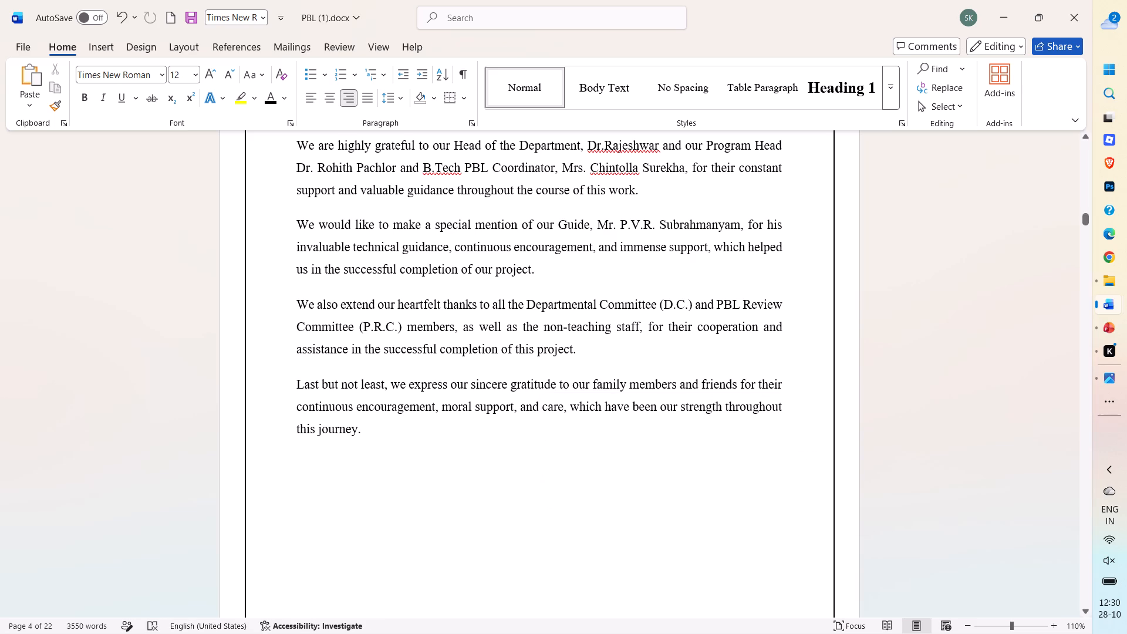
pyautogui.hotkey('ctrl', 'v')
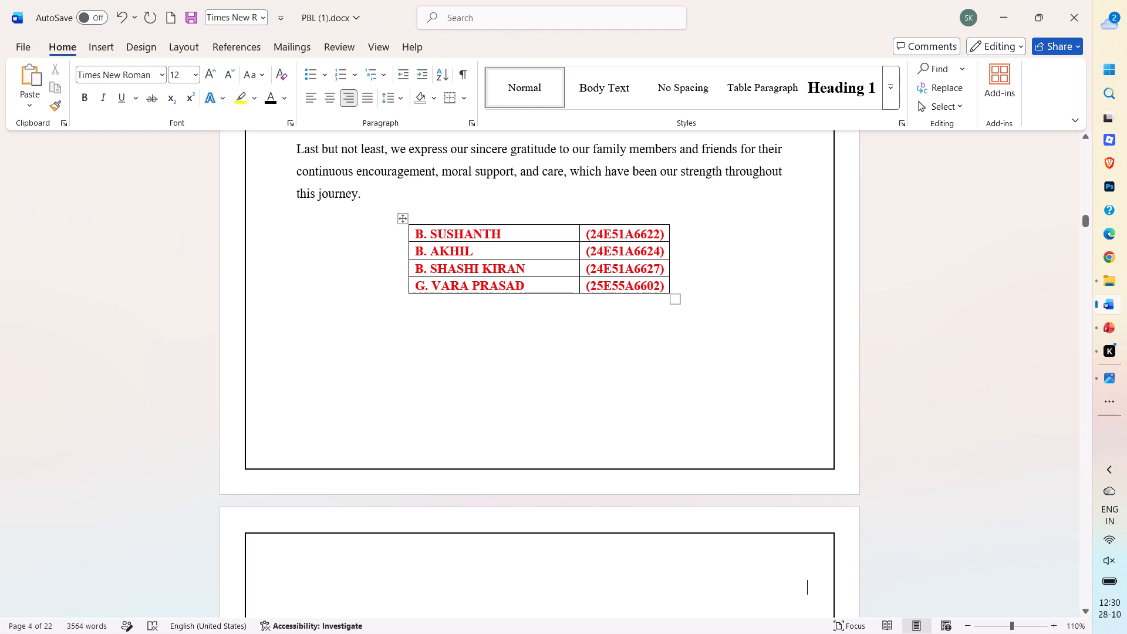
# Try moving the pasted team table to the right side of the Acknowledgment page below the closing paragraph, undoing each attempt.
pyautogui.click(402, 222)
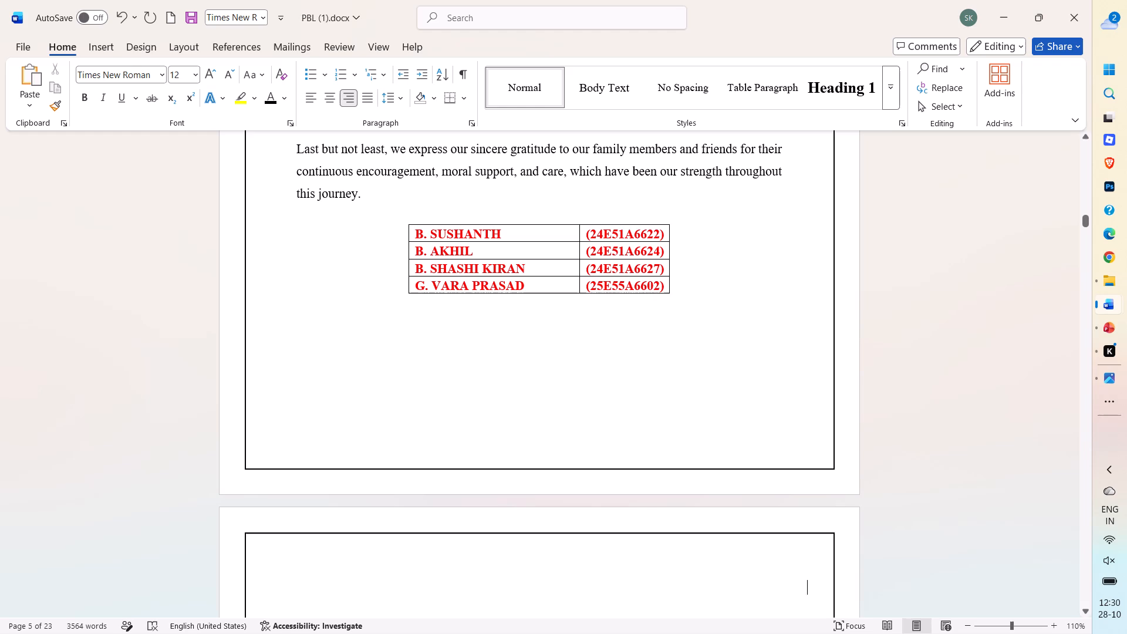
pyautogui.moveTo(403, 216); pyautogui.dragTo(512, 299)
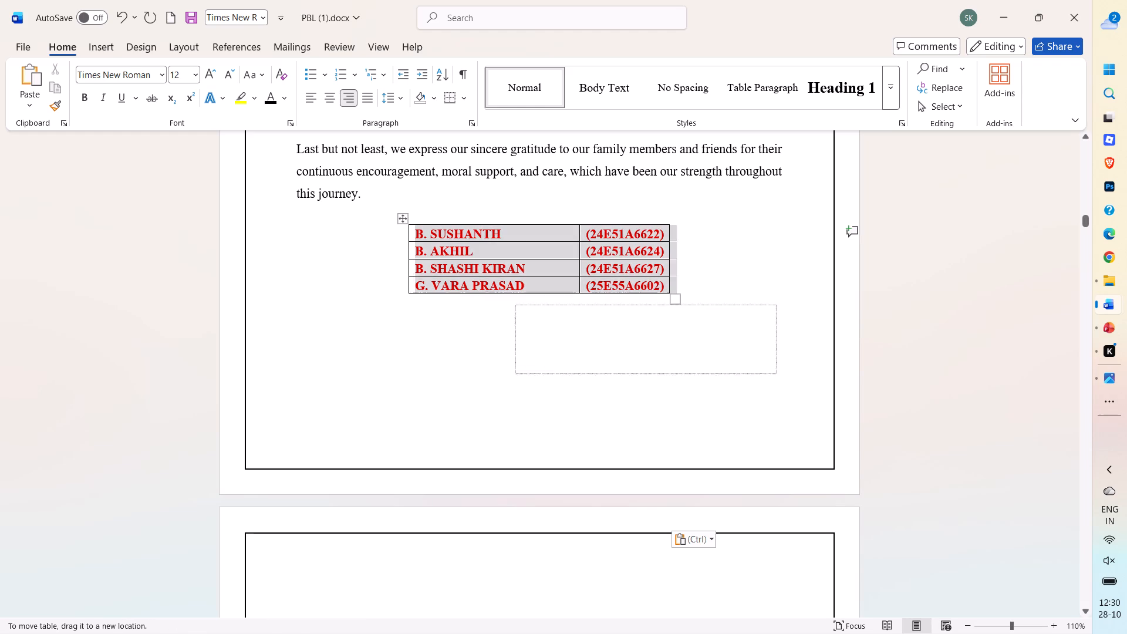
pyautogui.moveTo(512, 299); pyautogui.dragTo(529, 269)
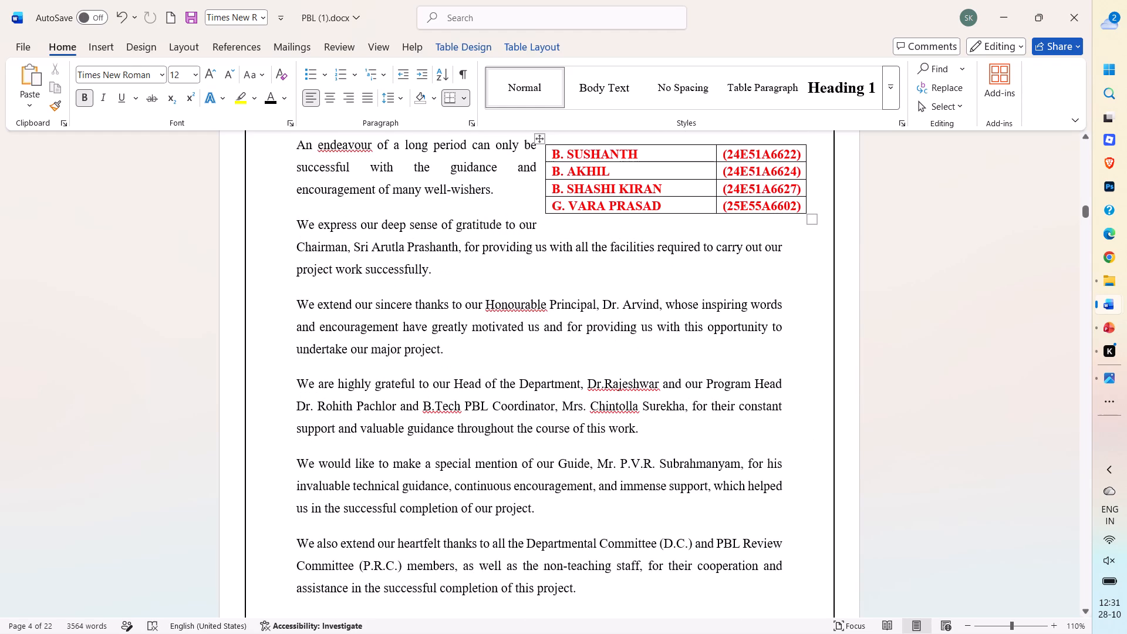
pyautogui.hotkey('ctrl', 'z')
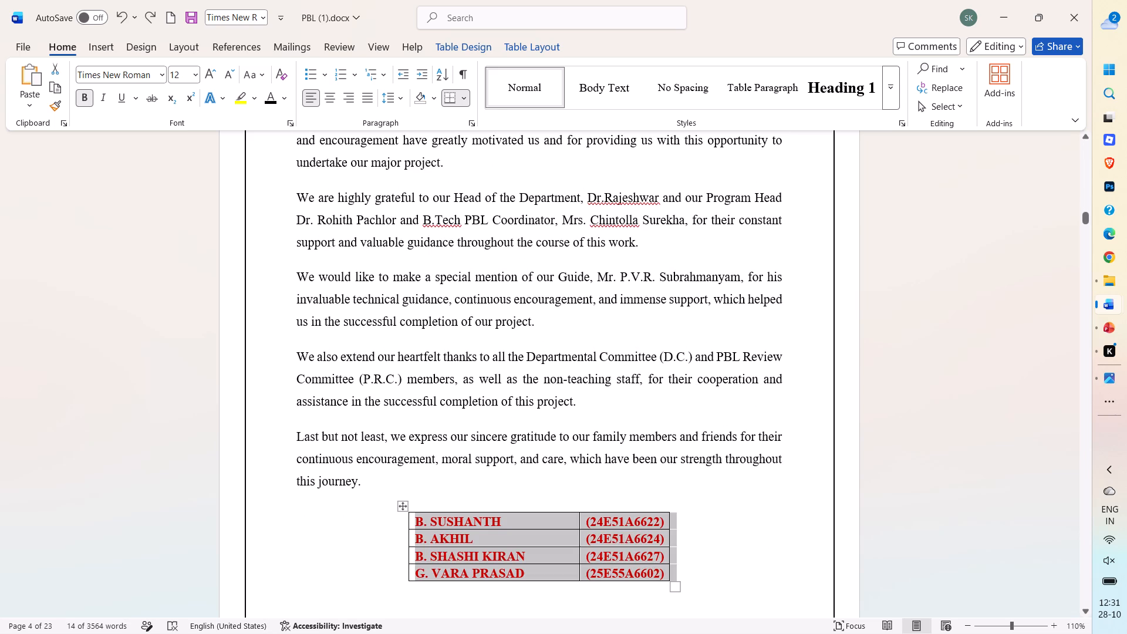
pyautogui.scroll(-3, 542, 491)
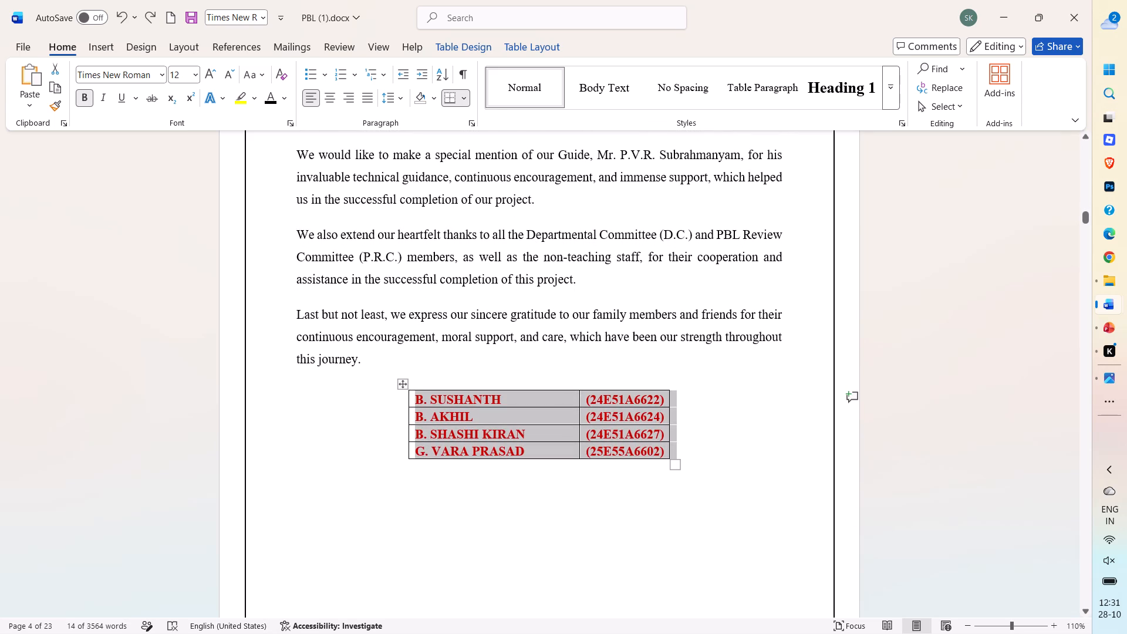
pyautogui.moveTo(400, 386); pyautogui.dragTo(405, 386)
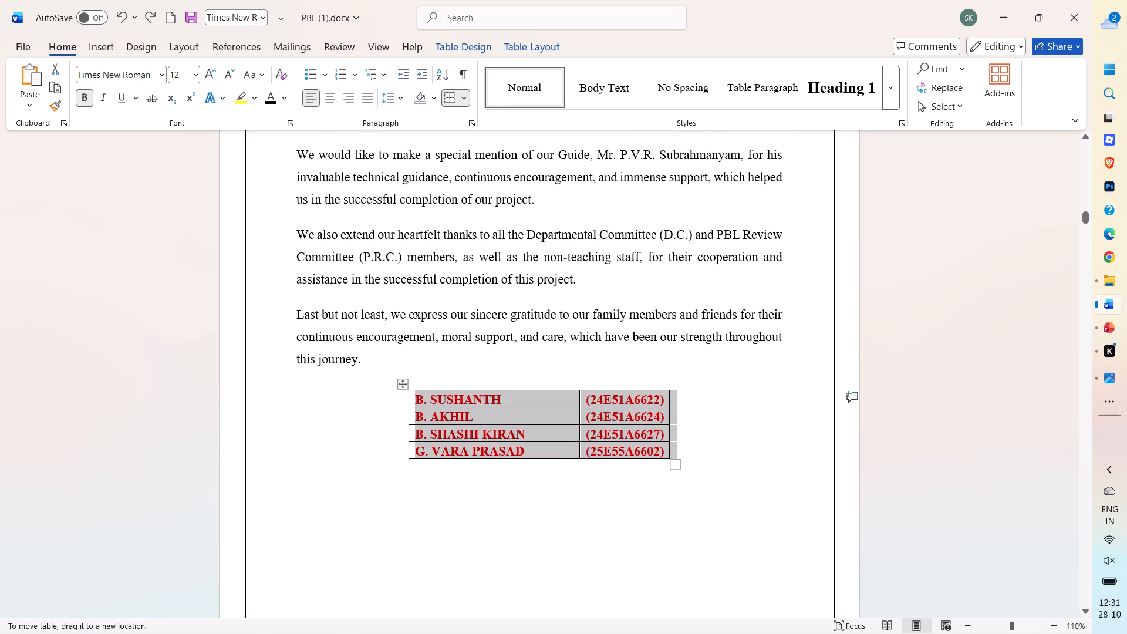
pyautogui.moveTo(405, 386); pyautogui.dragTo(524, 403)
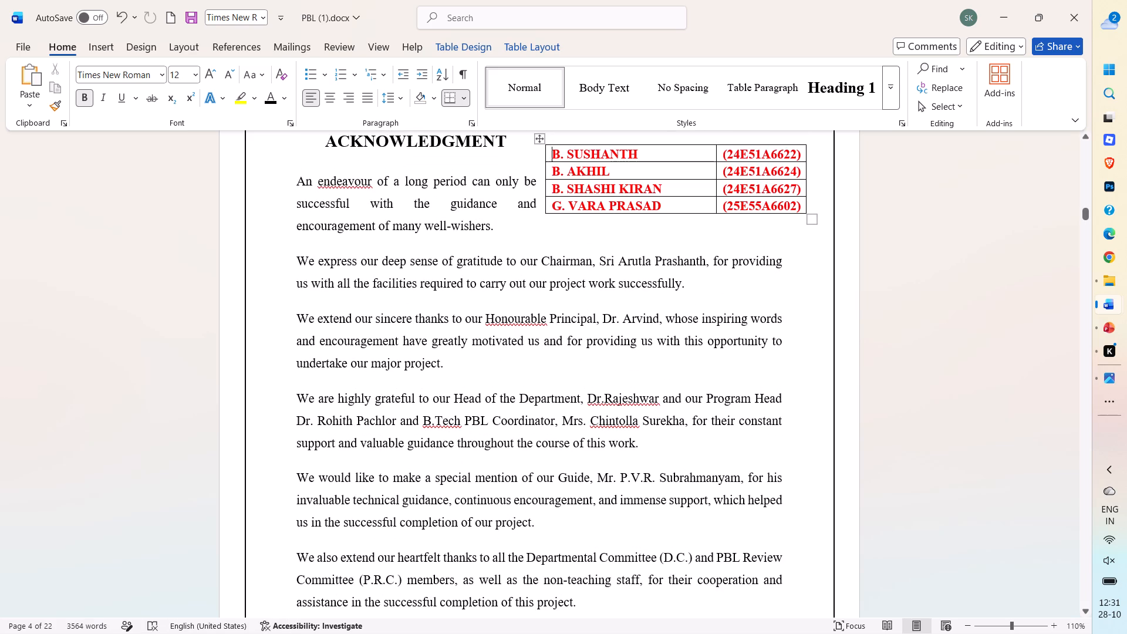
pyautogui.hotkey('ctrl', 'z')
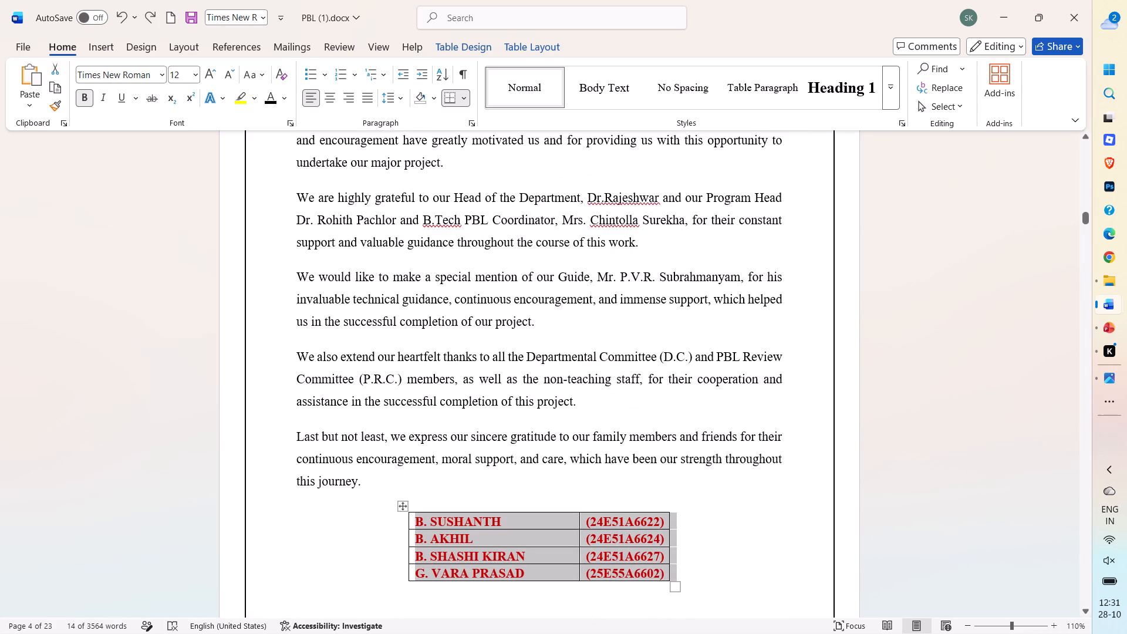
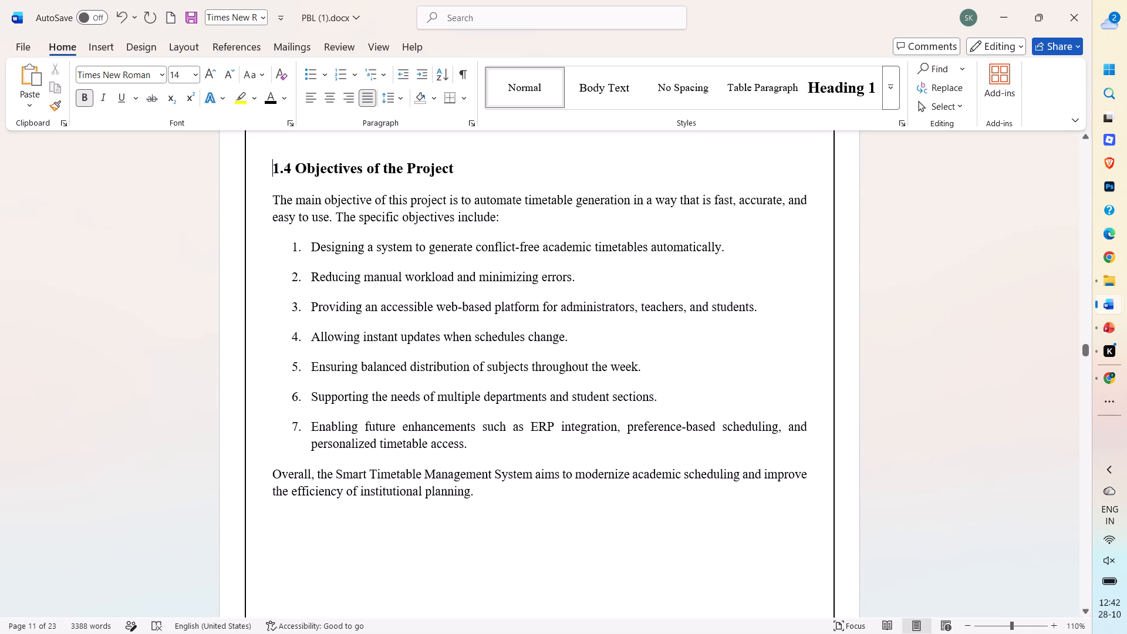
# In the Word report, replace the old numbered timetable objectives under 1.4 Objectives of the Project with the copied objectives.
pyautogui.moveTo(309, 248); pyautogui.dragTo(702, 446)
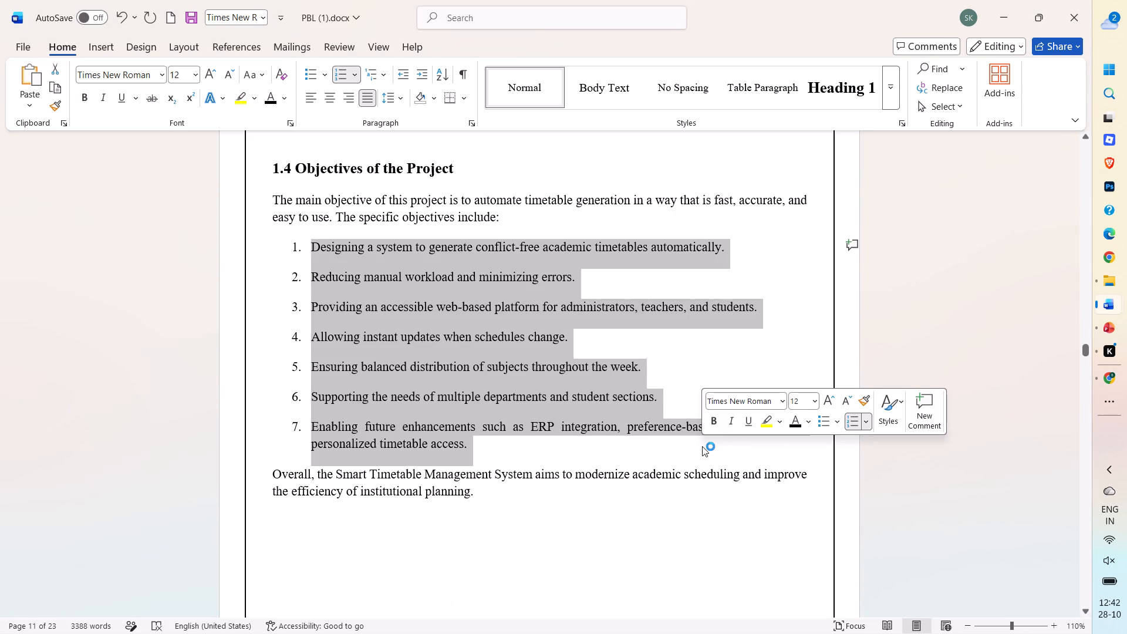
pyautogui.press('BackSpace')
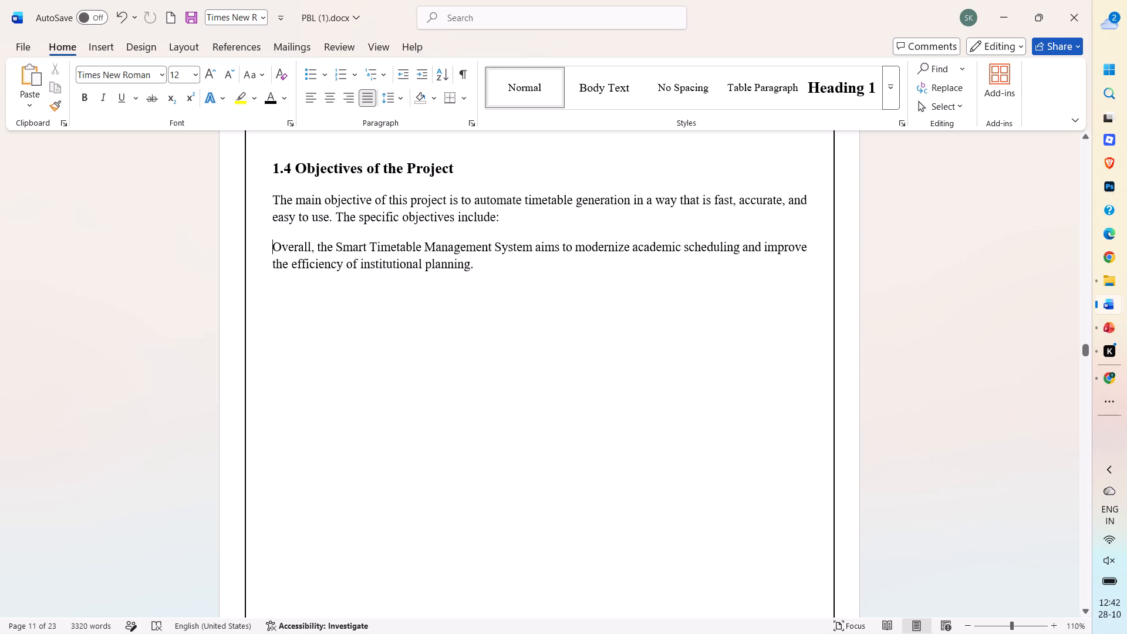
pyautogui.press('BackSpace')
pyautogui.press('space')
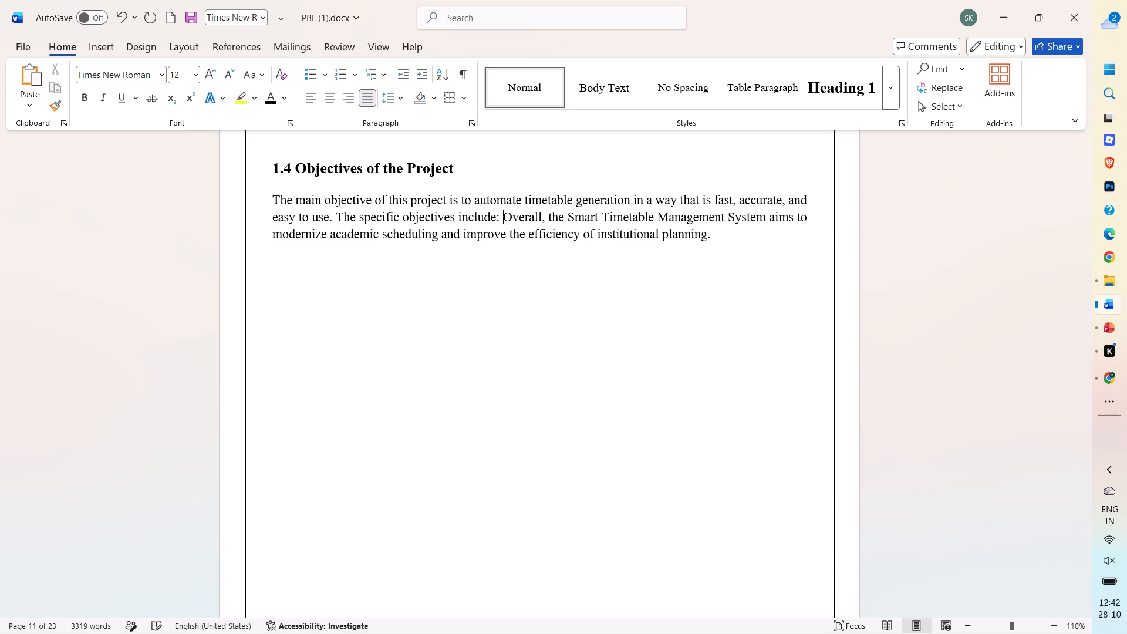
pyautogui.press('Return')
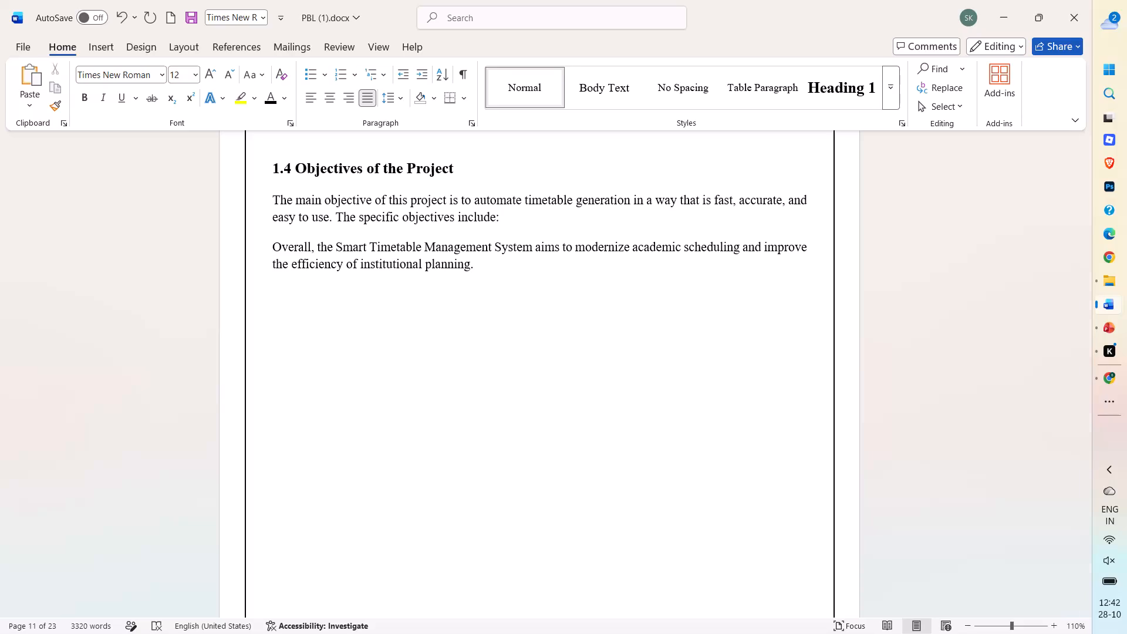
pyautogui.click(519, 220)
pyautogui.press('Return')
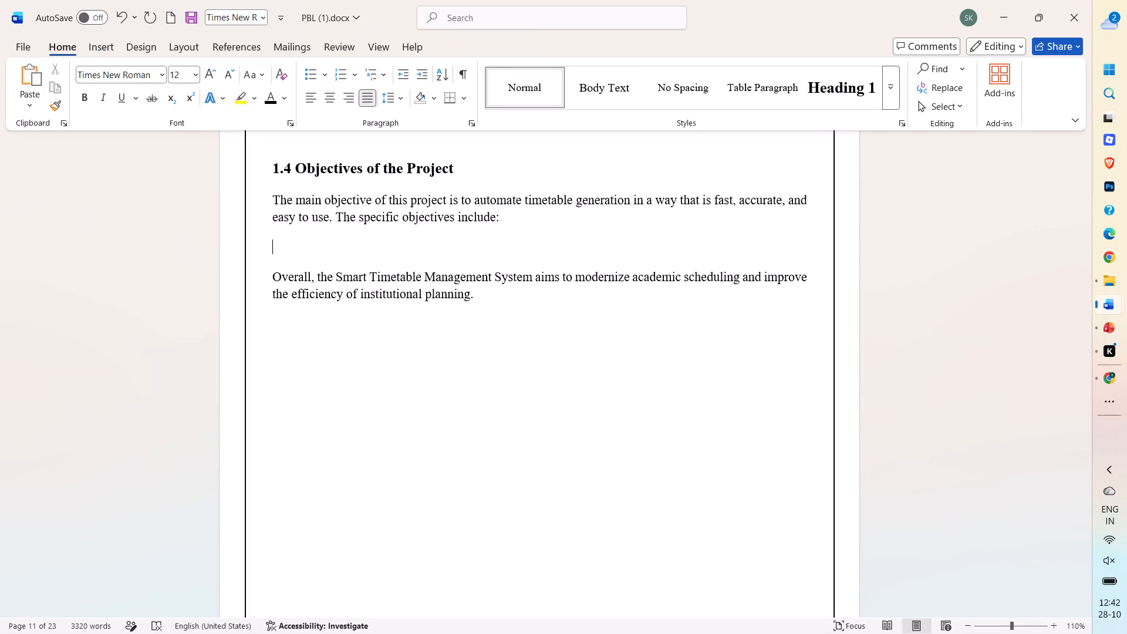
pyautogui.hotkey('ctrl', 'v')
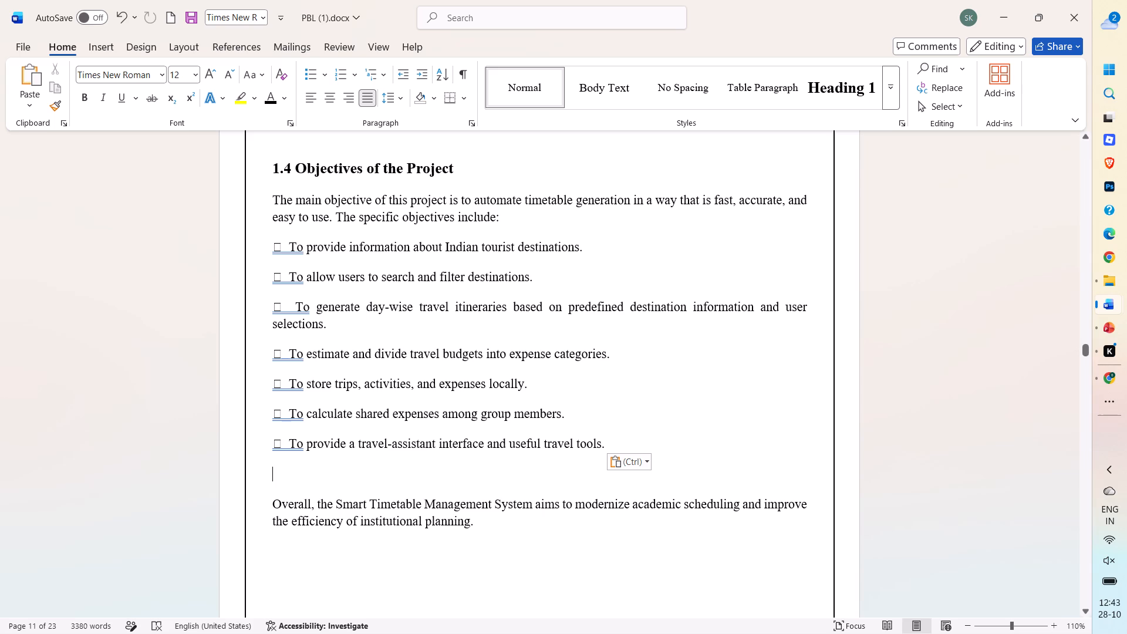
# Turn the pasted objectives under 1.4 into a numbered list.
pyautogui.moveTo(275, 246); pyautogui.dragTo(330, 415)
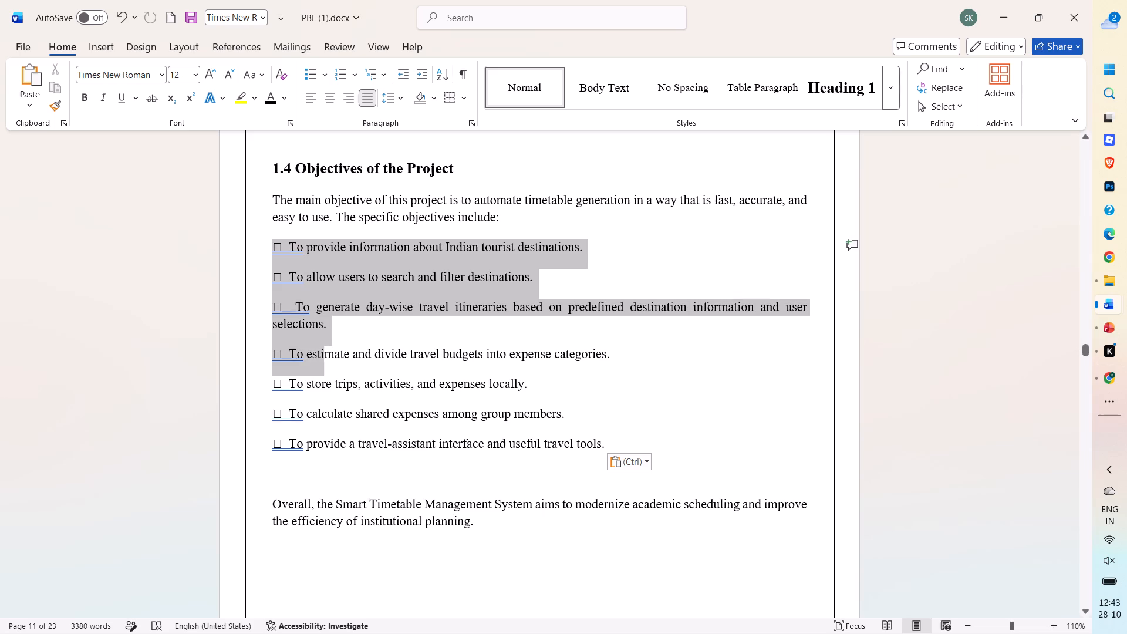
pyautogui.moveTo(330, 415); pyautogui.dragTo(602, 443)
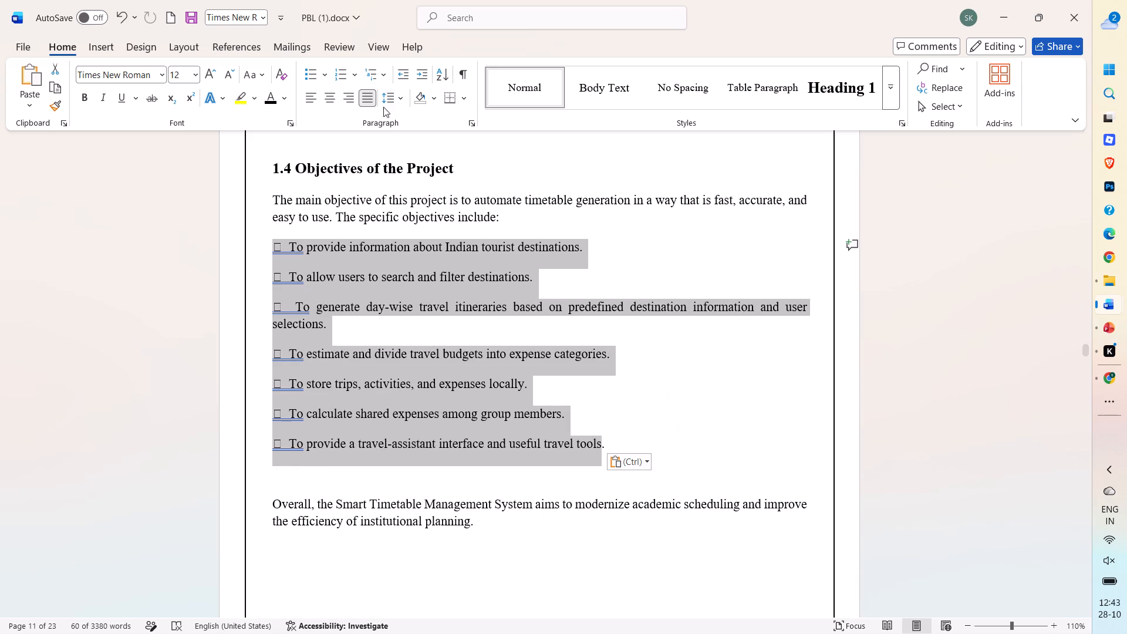
pyautogui.click(336, 75)
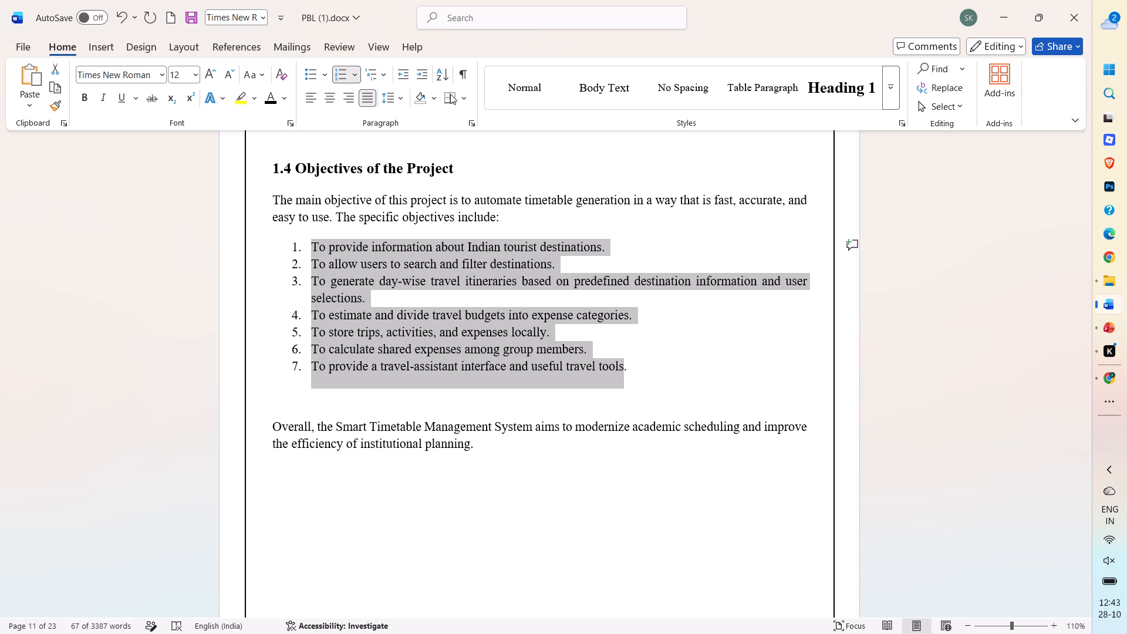
# Set the line spacing of the numbered 1.4 objectives to 2.0.
pyautogui.click(444, 75)
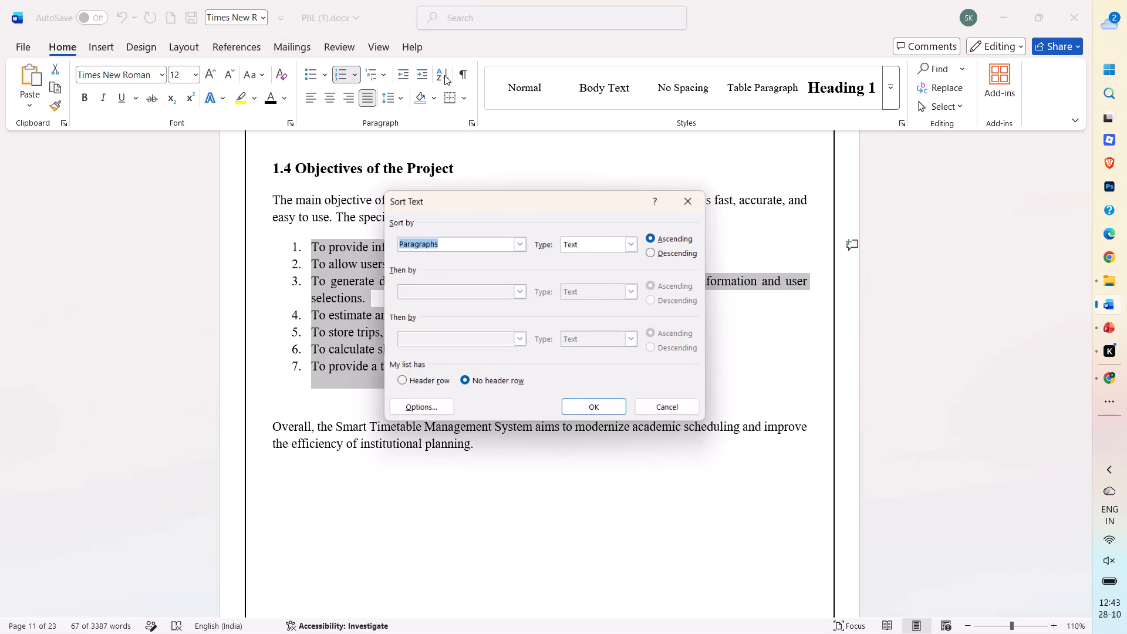
pyautogui.click(694, 197)
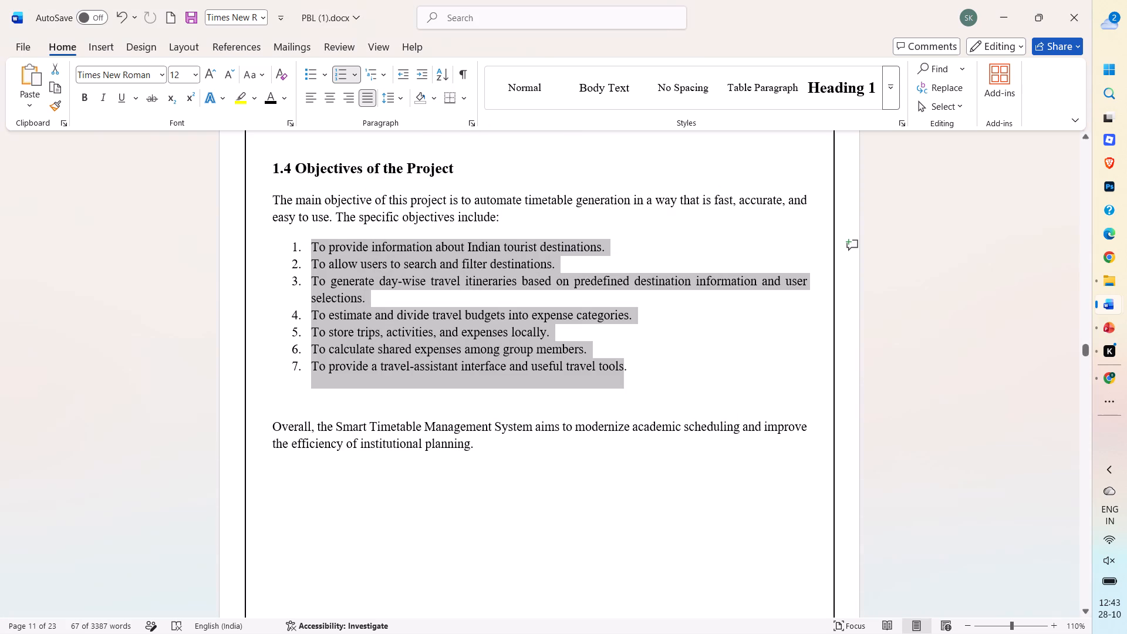
pyautogui.click(405, 100)
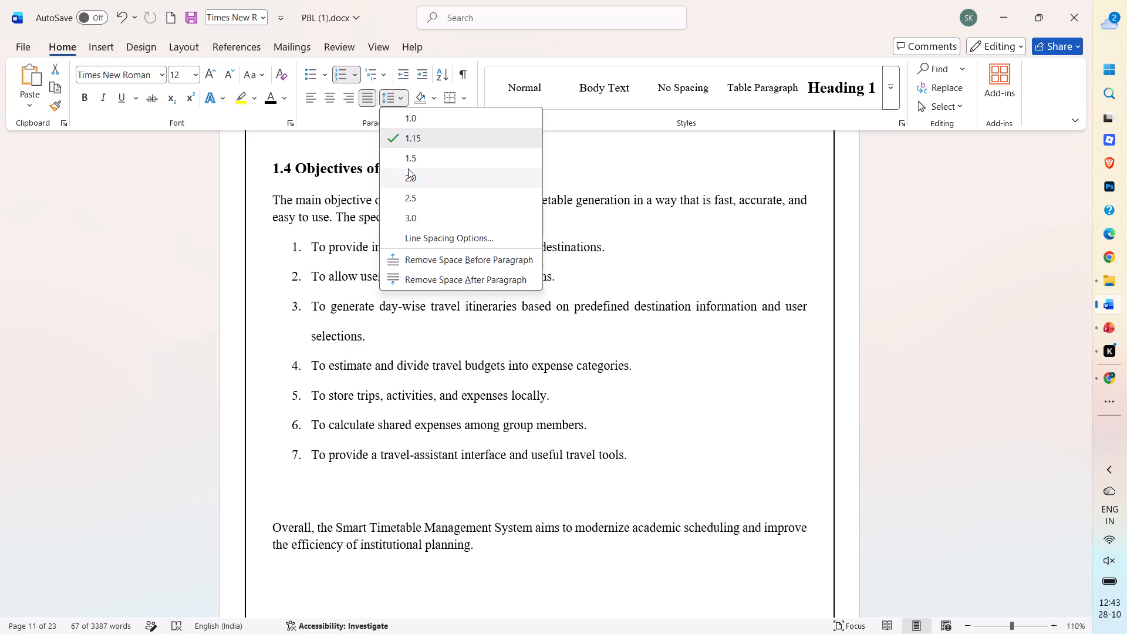
pyautogui.click(408, 168)
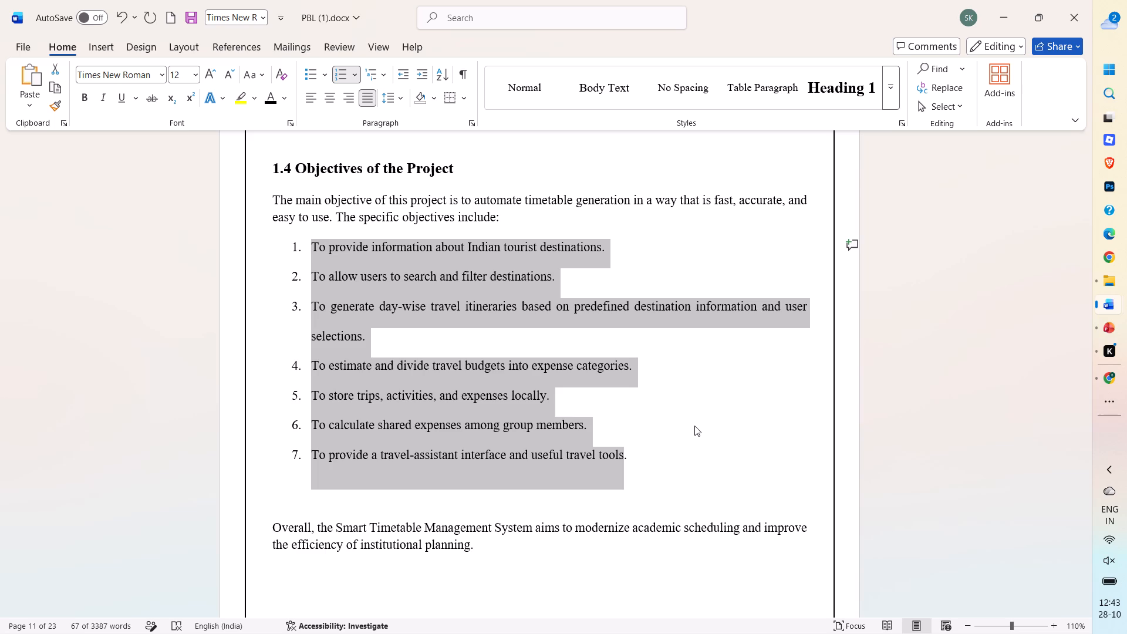
pyautogui.click(694, 426)
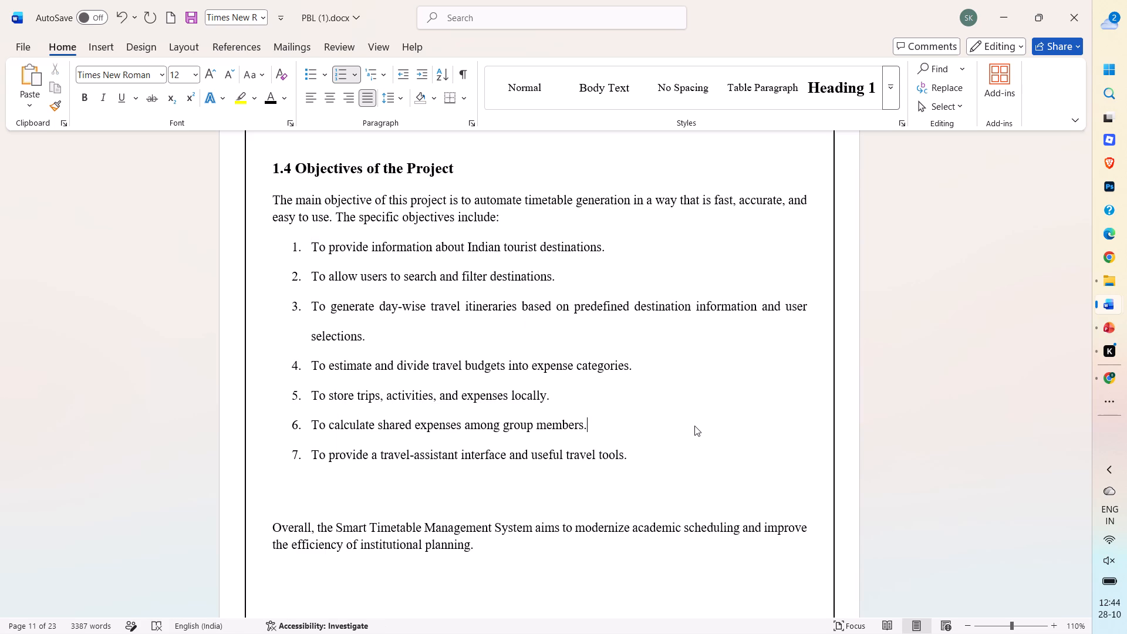
# Delete the closing paragraph about the Smart Timetable Management System below the 1.4 objectives list.
pyautogui.scroll(-5, 694, 426)
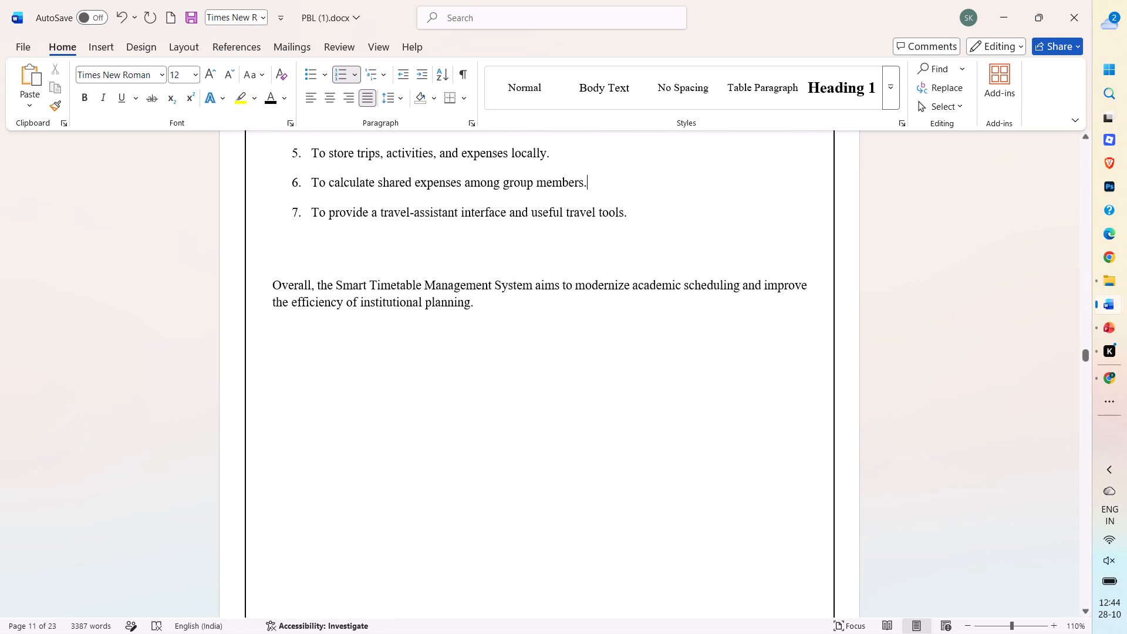
pyautogui.click(271, 288)
pyautogui.moveTo(271, 288); pyautogui.dragTo(491, 316)
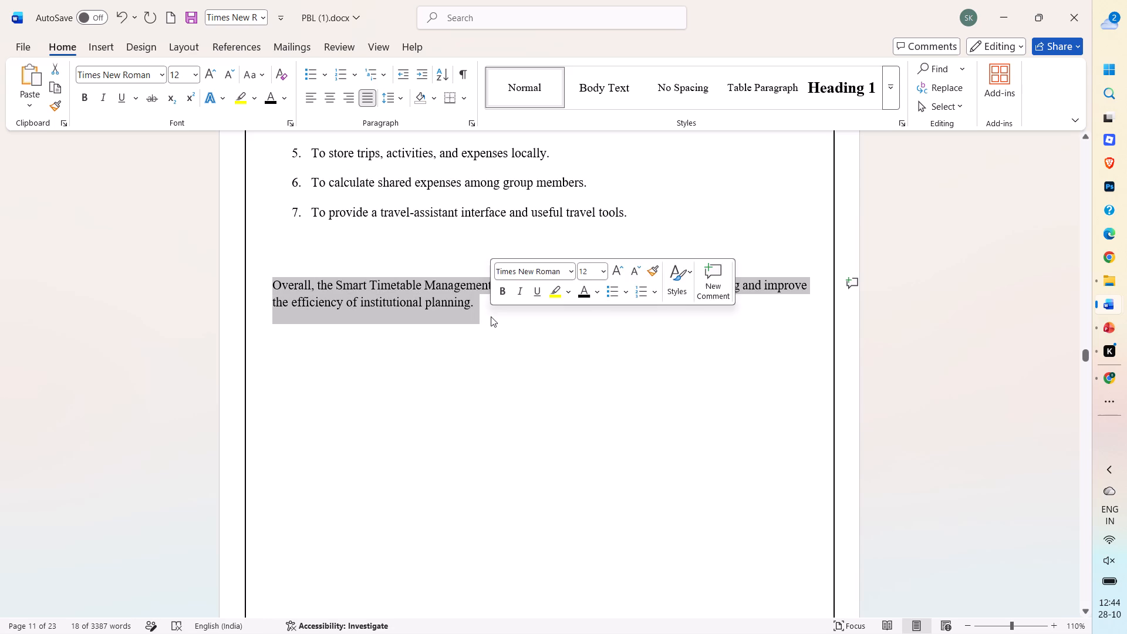